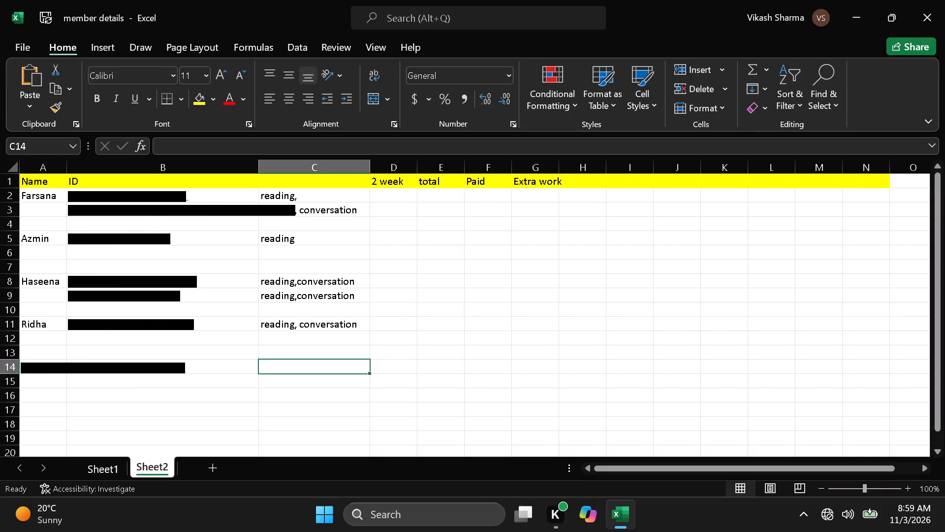
Enter "reading" in cell C14 as the activity for the member in row 14.
{"action": "left_click", "coordinate": [292, 368]}
{"action": "type", "text": "readi"}
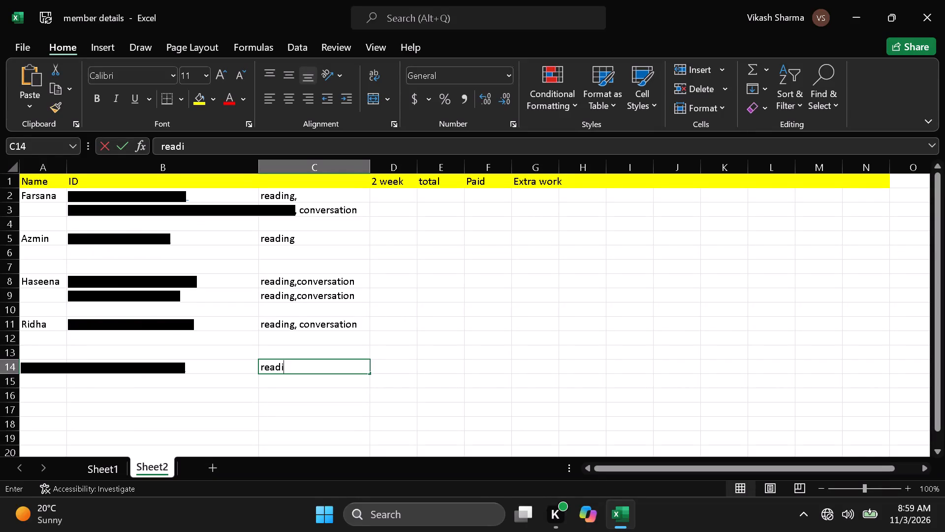
{"action": "key", "text": "n"}
{"action": "key", "text": "g"}
{"action": "key", "text": "Return"}
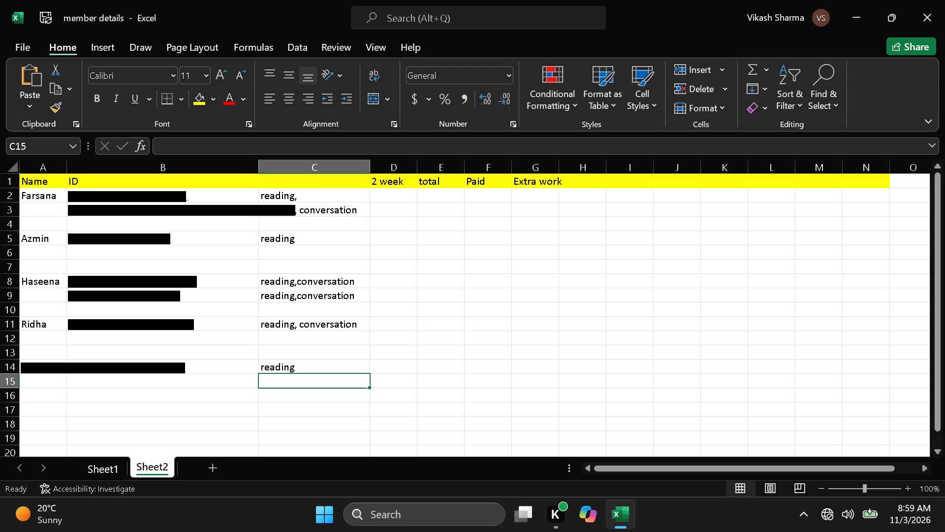
Select the "2 week" header cell D1.
{"action": "left_click", "coordinate": [396, 185]}
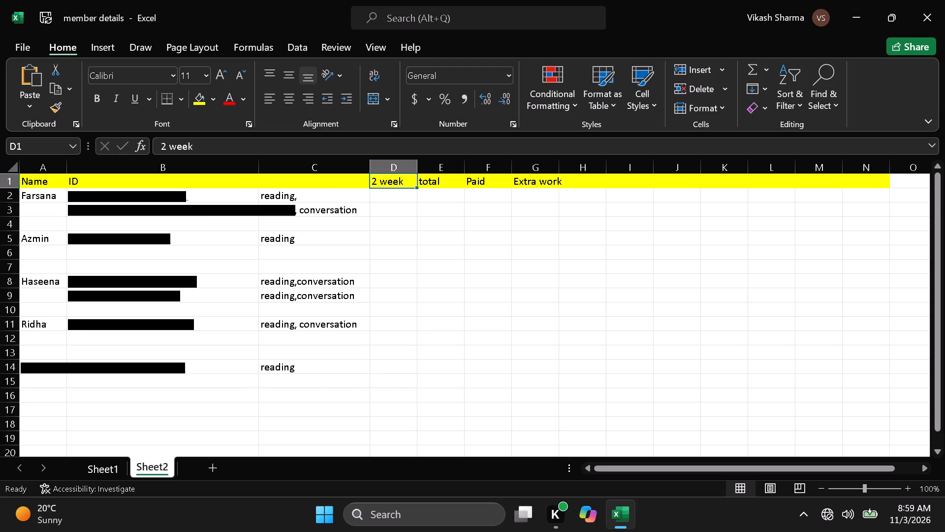
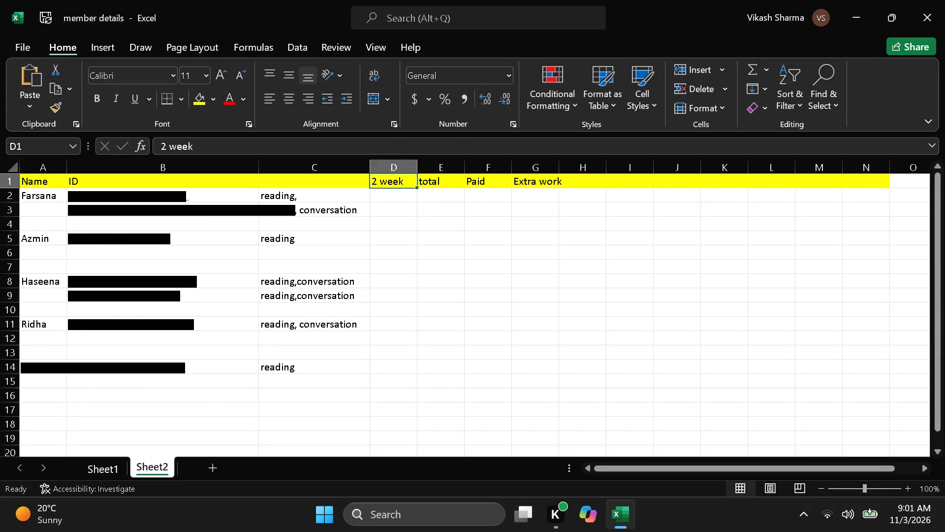
Clear the "2 week" header from cell D1.
{"action": "key", "text": "BackSpace"}
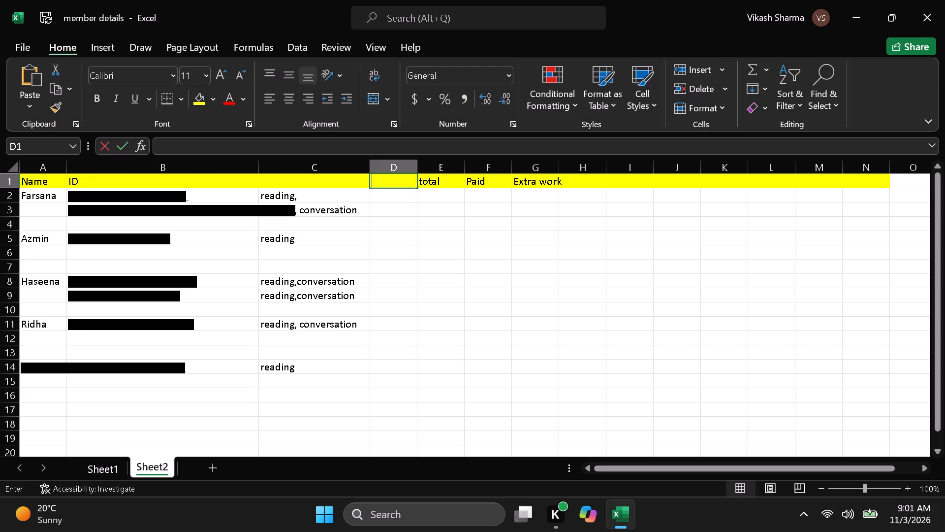
Enter "NEW" in cell B12 as the second ID entry beneath Ridha's existing ID.
{"action": "left_click", "coordinate": [130, 337]}
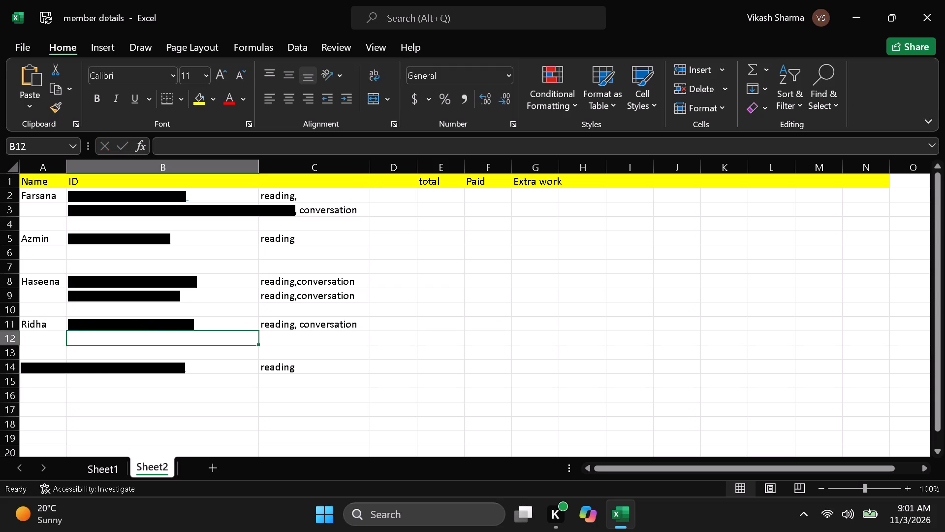
{"action": "key", "text": "n"}
{"action": "key", "text": "BackSpace"}
{"action": "type", "text": "NW"}
{"action": "key", "text": "BackSpace"}
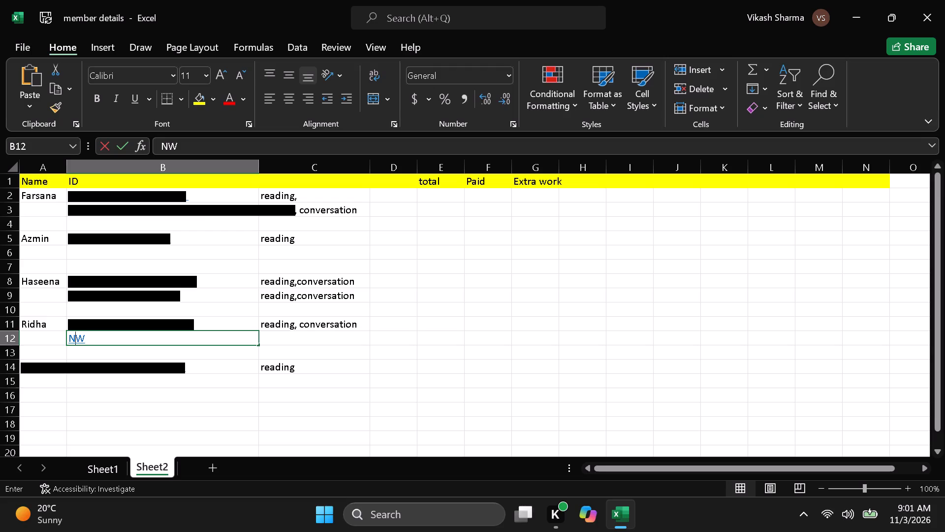
{"action": "type", "text": "EW"}
Enter "reading, conversation" in cell C12 as the activities for the NEW entry.
{"action": "left_click", "coordinate": [274, 342]}
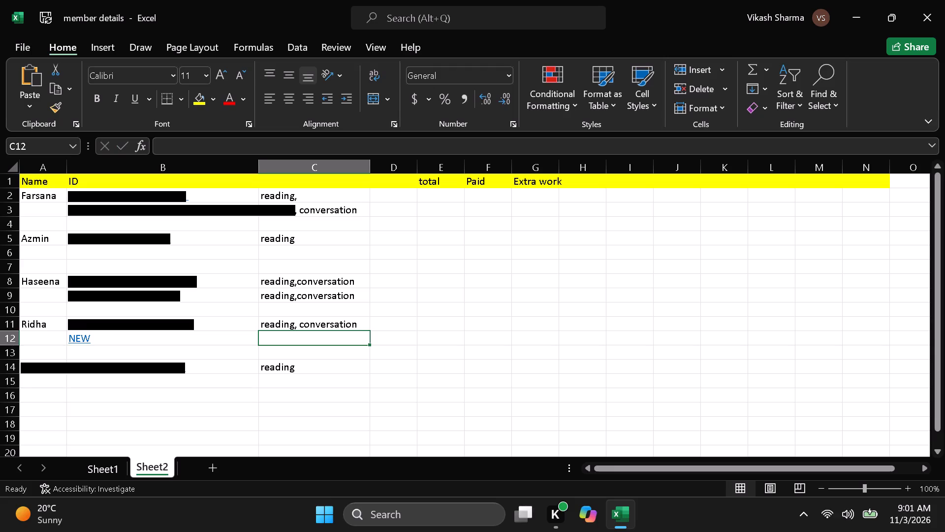
{"action": "type", "text": "REA"}
{"action": "key", "text": "d"}
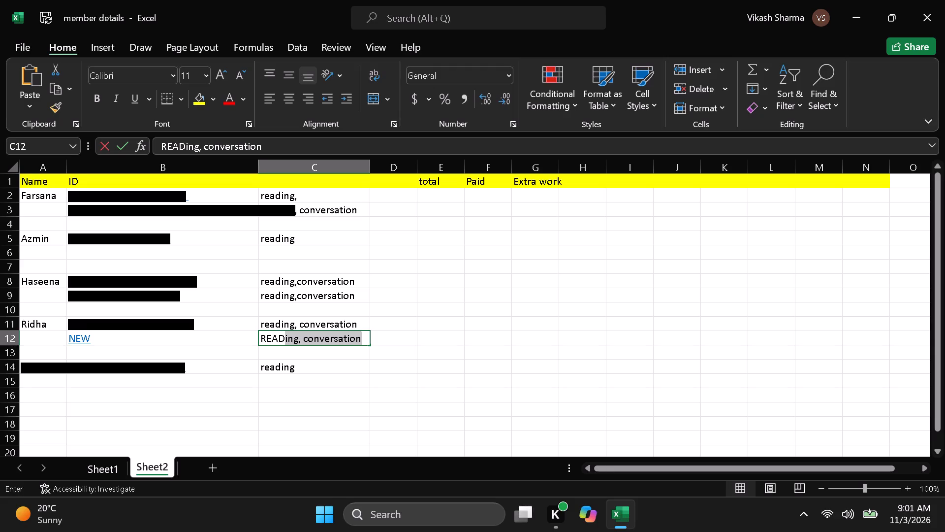
{"action": "key", "text": "BackSpace"}
{"action": "key", "text": "BackSpace"}
{"action": "key", "text": "BackSpace"}
{"action": "key", "text": "BackSpace"}
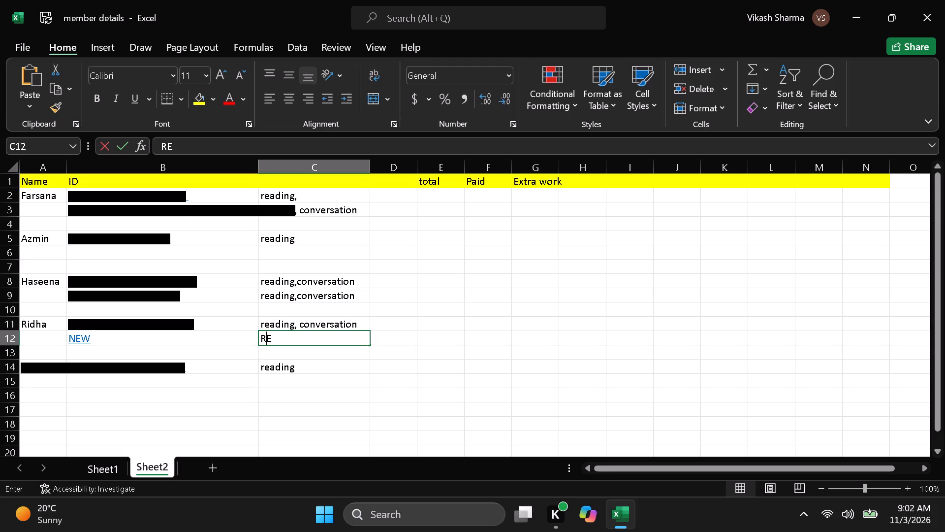
{"action": "key", "text": "BackSpace"}
{"action": "type", "text": "rea"}
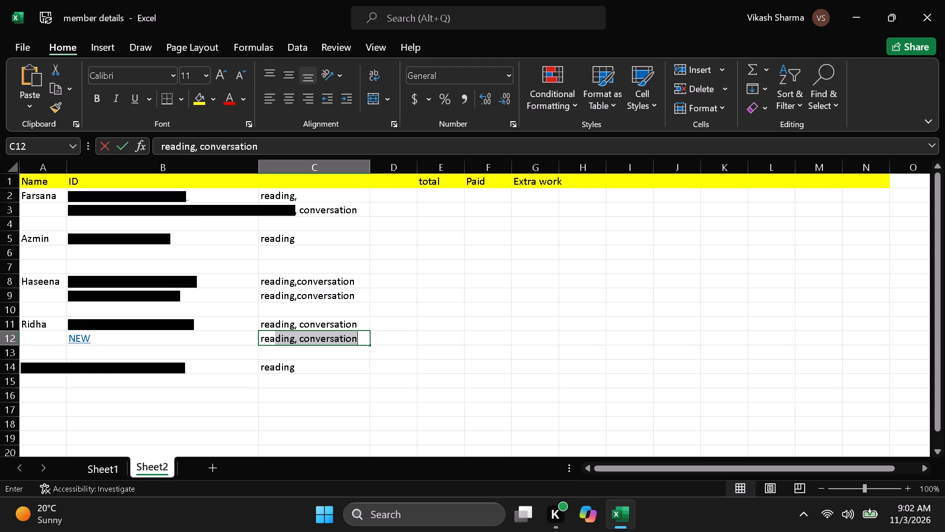
{"action": "key", "text": "Return"}
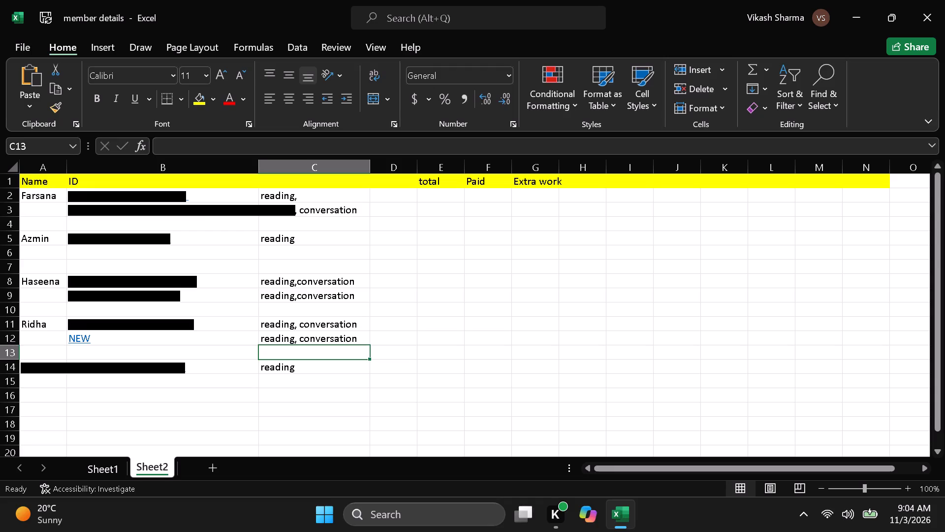
Check the member records on Sheet1 and return to Sheet2.
{"action": "left_click", "coordinate": [111, 465]}
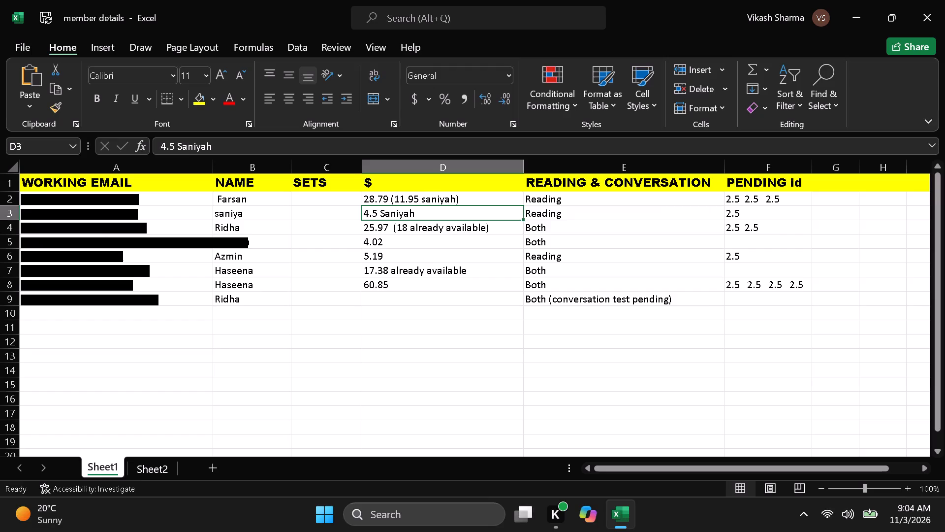
{"action": "left_click", "coordinate": [161, 473]}
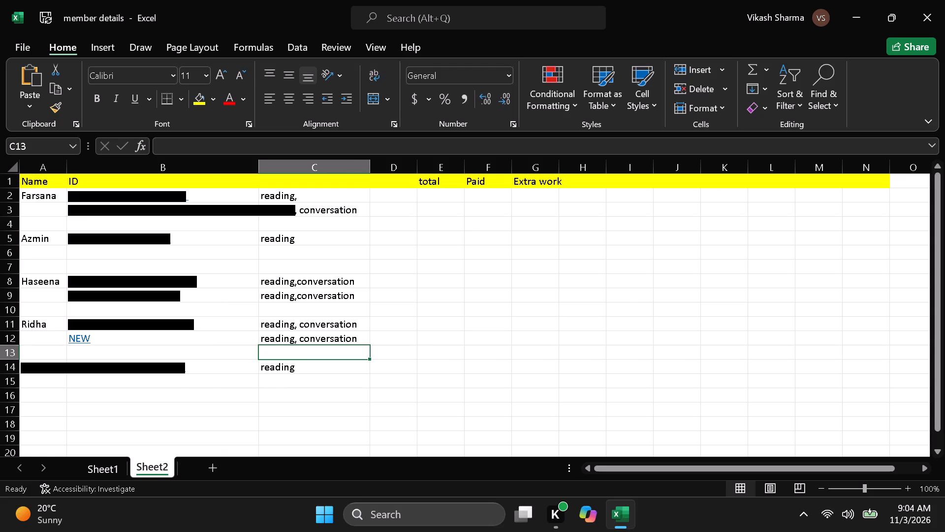
Enter "Conversation" as the column header in cell D1.
{"action": "double_click", "coordinate": [375, 425]}
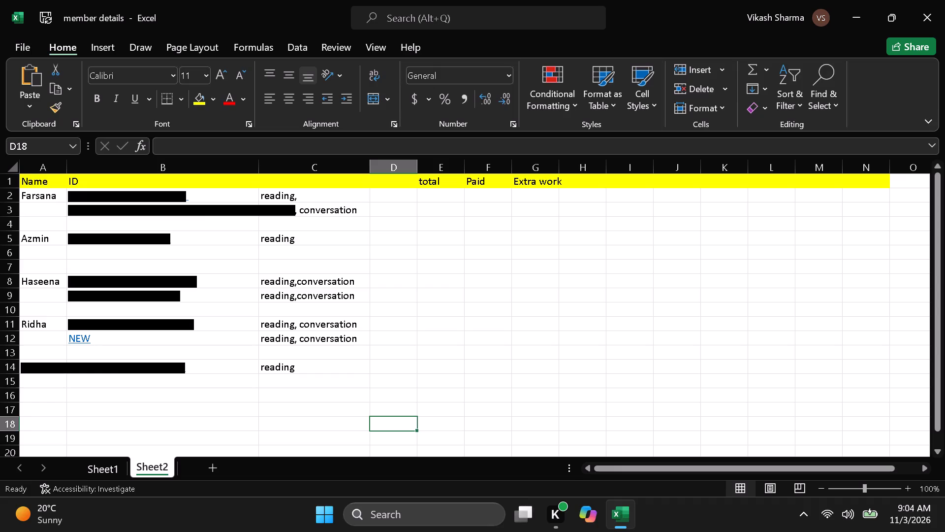
{"action": "left_click", "coordinate": [389, 209]}
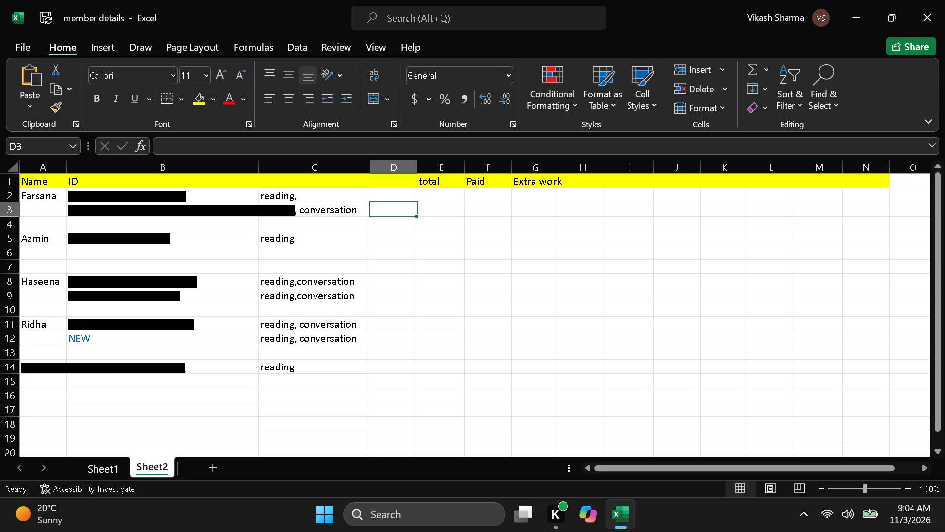
{"action": "left_click", "coordinate": [393, 177]}
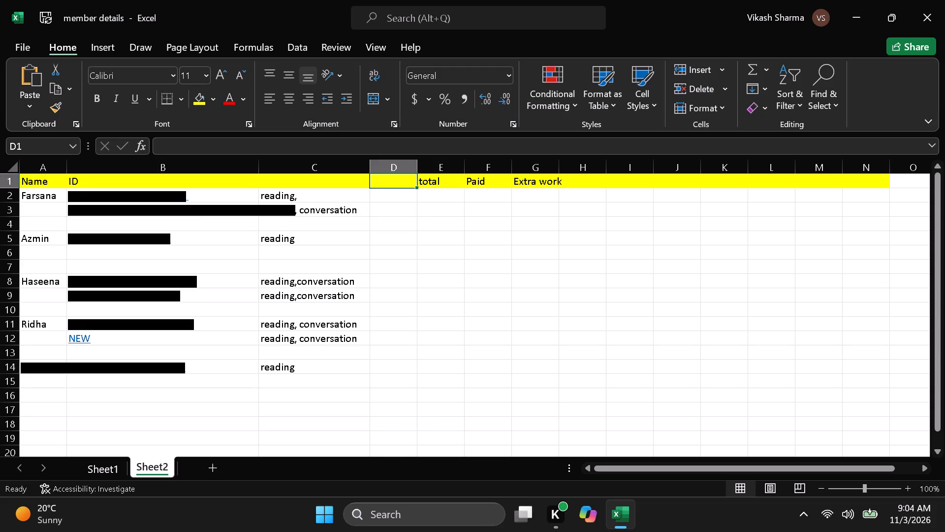
{"action": "double_click", "coordinate": [391, 182]}
{"action": "key", "text": "c"}
{"action": "key", "text": "o"}
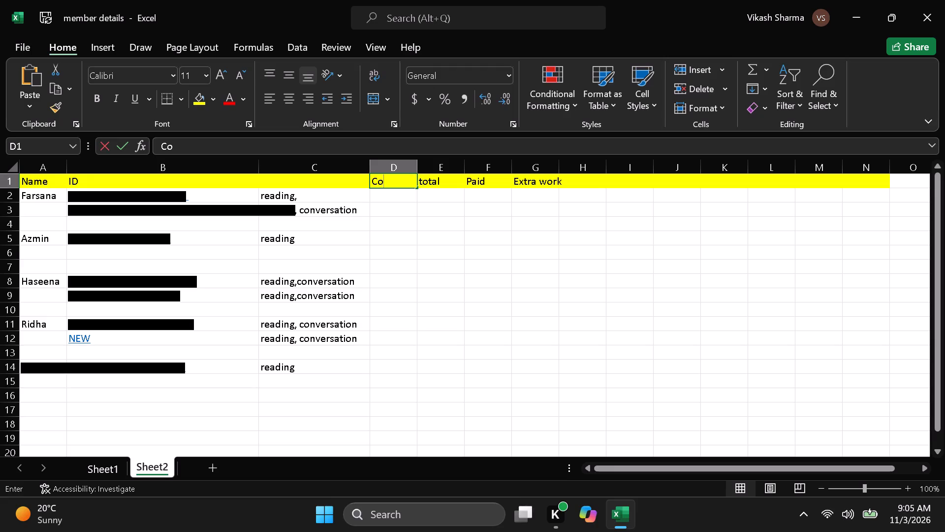
{"action": "key", "text": "n"}
{"action": "type", "text": "versation"}
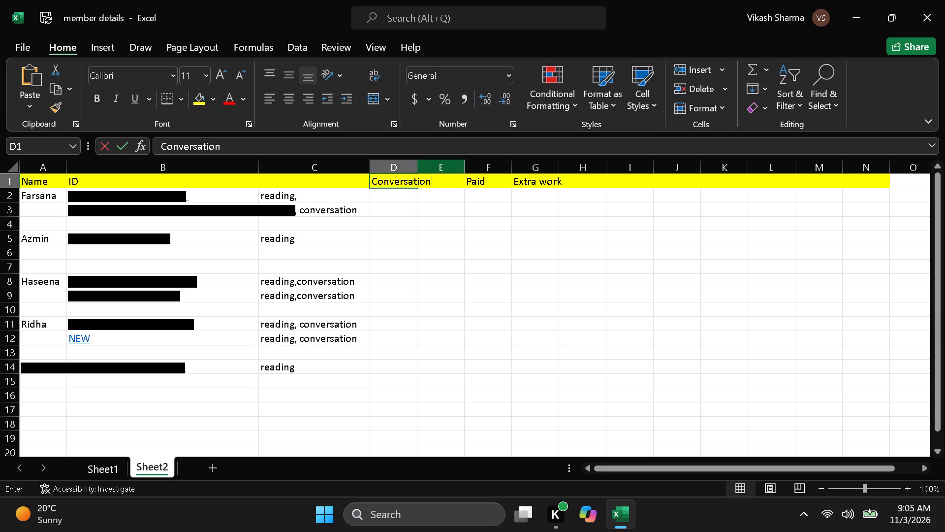
{"action": "left_click", "coordinate": [411, 211]}
Widen column D so the whole "Conversation" header fits.
{"action": "left_click_drag", "start_coordinate": [418, 166], "coordinate": [465, 160]}
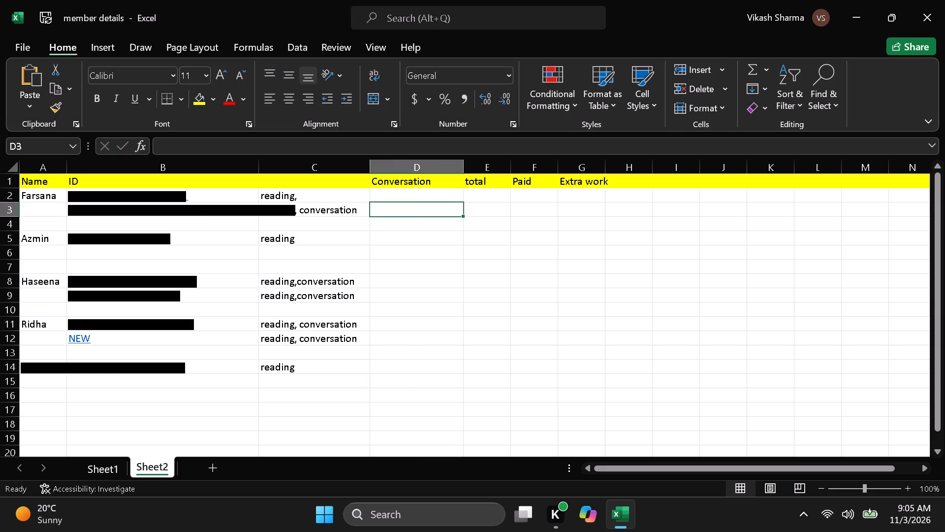
{"action": "left_click", "coordinate": [465, 160]}
Enter "receive" in cell D3 as the Conversation status for Farsana's second ID.
{"action": "key", "text": "r"}
{"action": "type", "text": "eci"}
{"action": "key", "text": "e"}
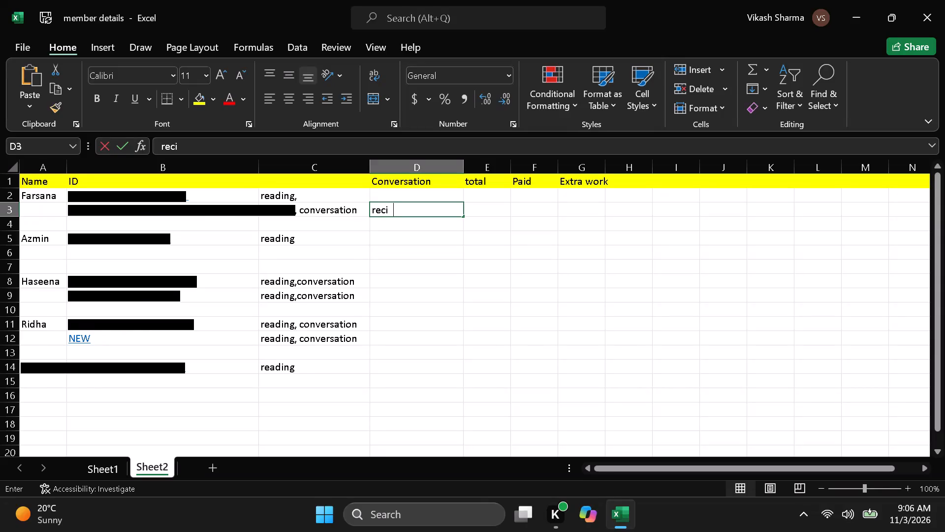
{"action": "type", "text": "ve"}
{"action": "key", "text": "BackSpace"}
{"action": "key", "text": "BackSpace"}
{"action": "key", "text": "BackSpace"}
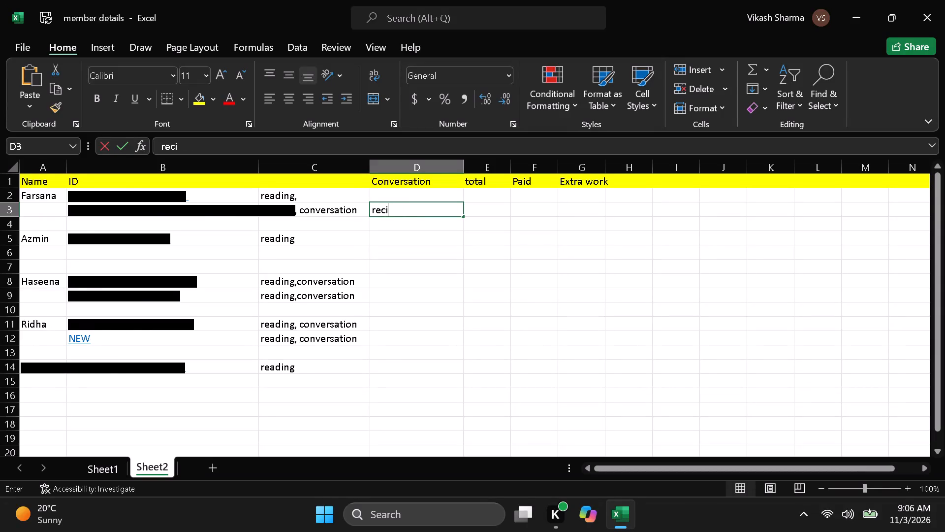
{"action": "key", "text": "BackSpace"}
{"action": "type", "text": "eive"}
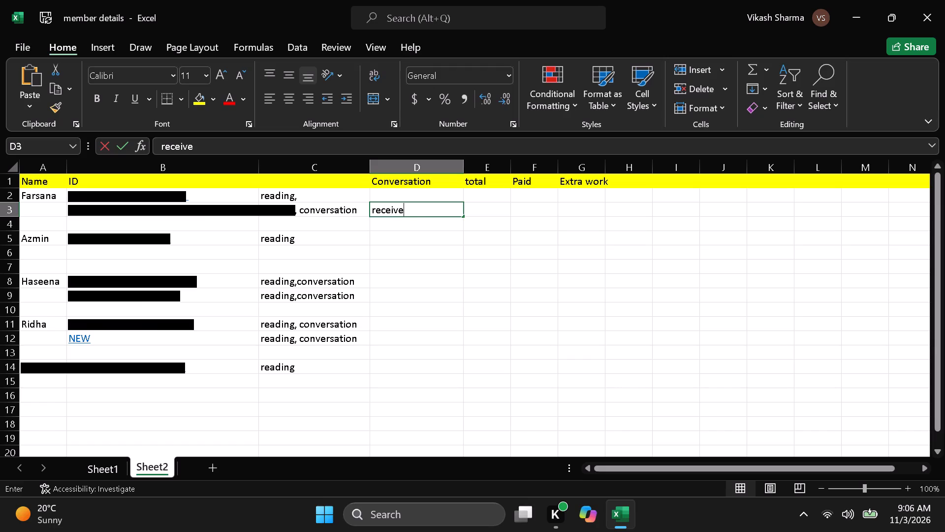
{"action": "left_click", "coordinate": [415, 231]}
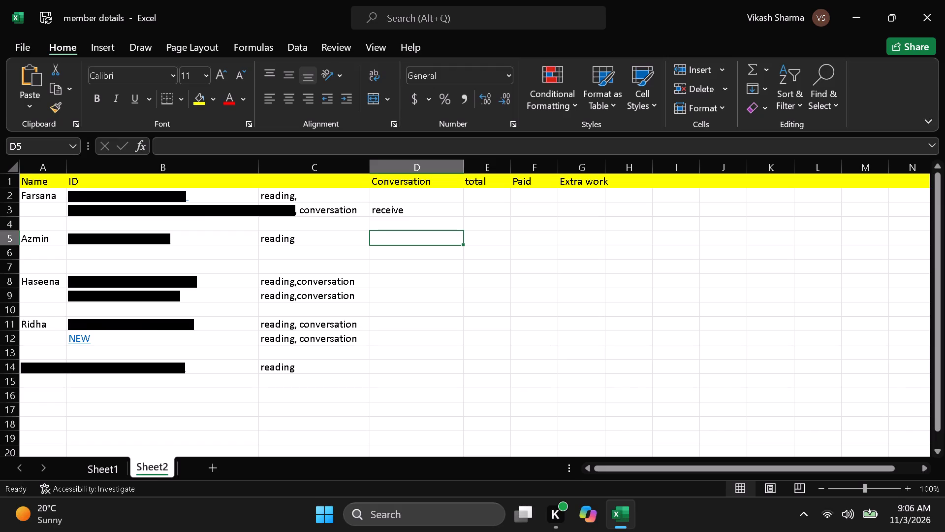
Enter "receive" in cell D9 as the Conversation status for Haseena's second ID.
{"action": "left_click", "coordinate": [390, 284]}
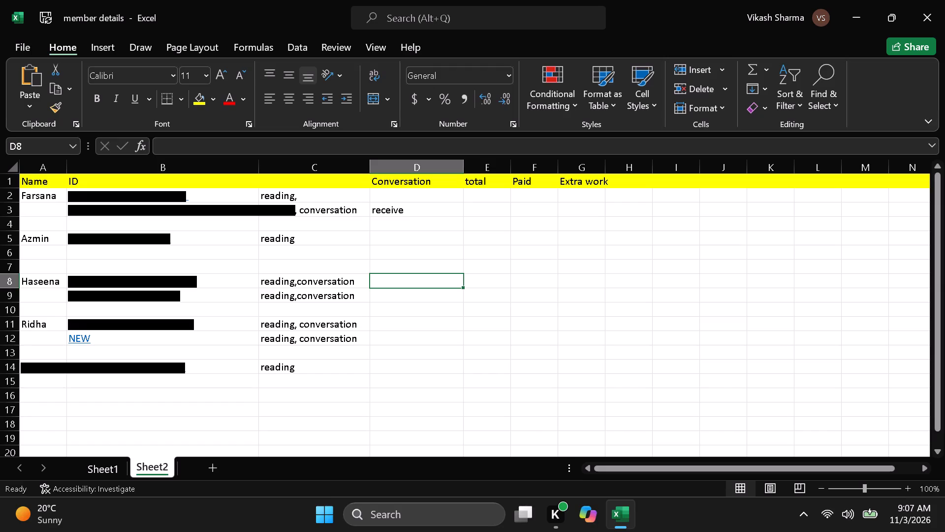
{"action": "left_click", "coordinate": [395, 296]}
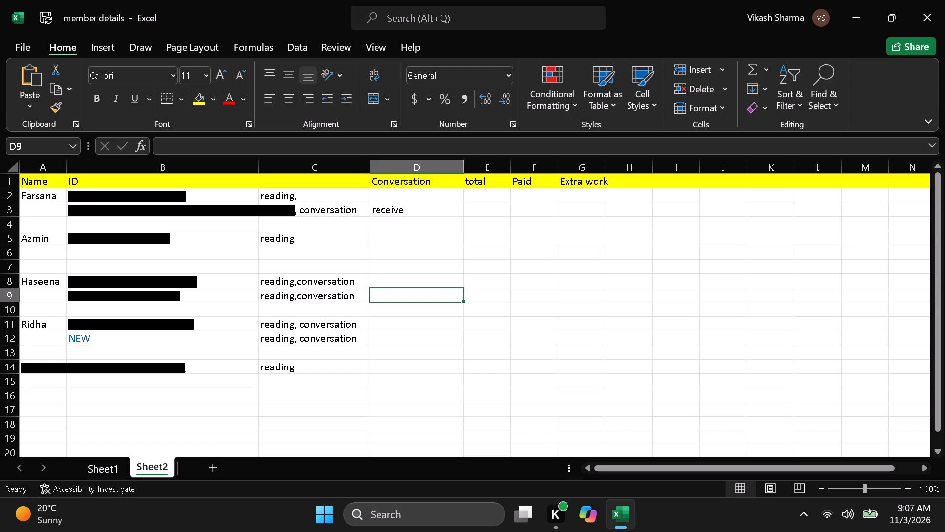
{"action": "type", "text": "rec"}
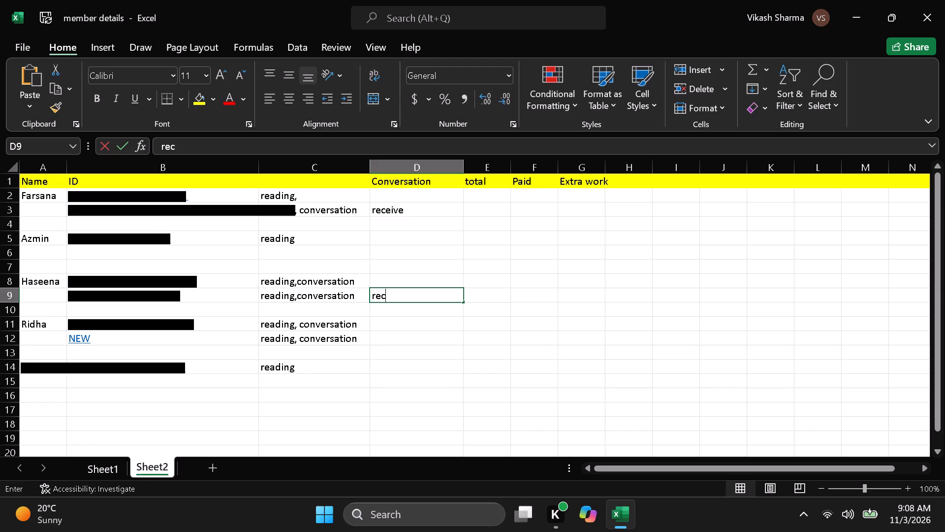
{"action": "type", "text": "eive"}
{"action": "key", "text": "Return"}
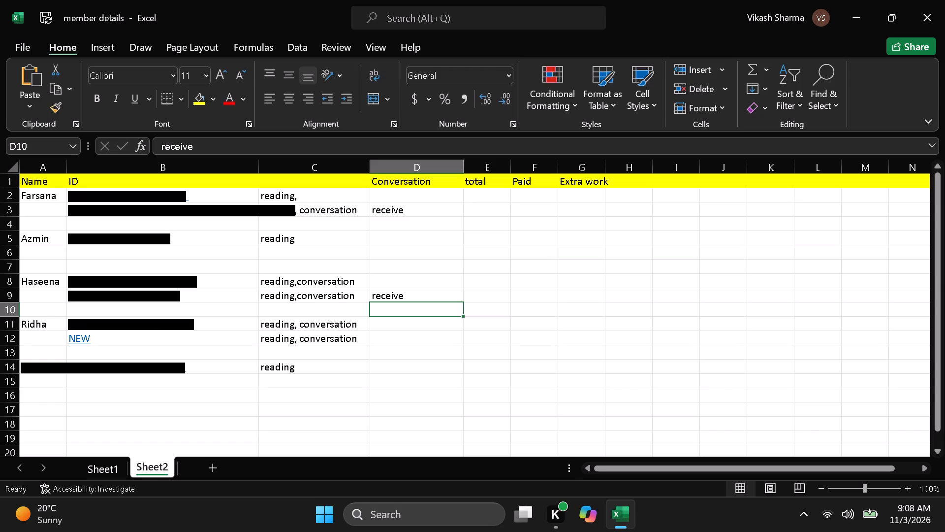
Enter "receive" in cell D8 as the Conversation status for Haseena's first ID.
{"action": "double_click", "coordinate": [395, 294]}
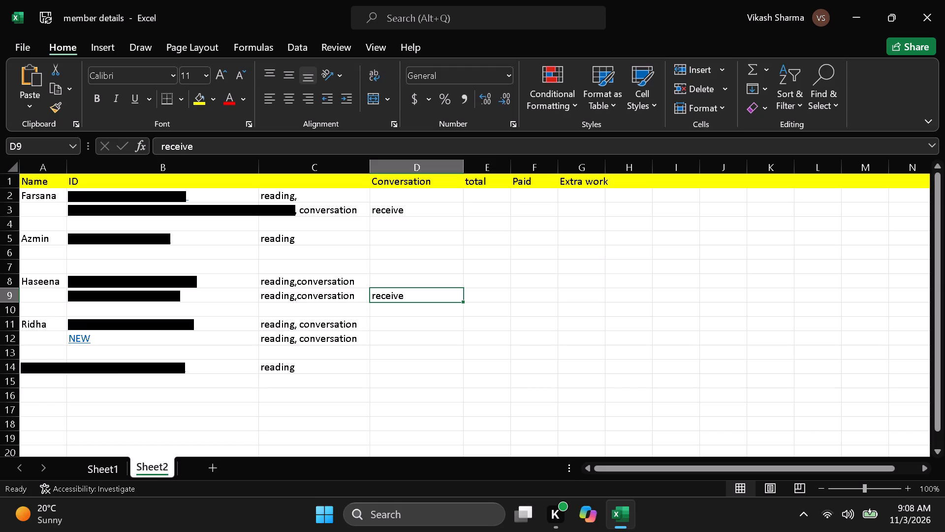
{"action": "double_click", "coordinate": [395, 286]}
{"action": "left_click", "coordinate": [393, 282]}
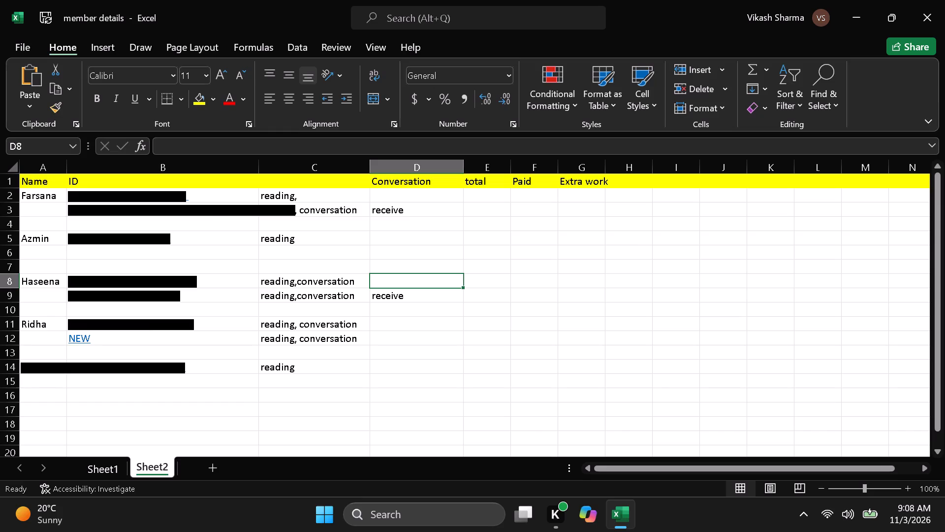
{"action": "type", "text": "re"}
{"action": "key", "text": "Return"}
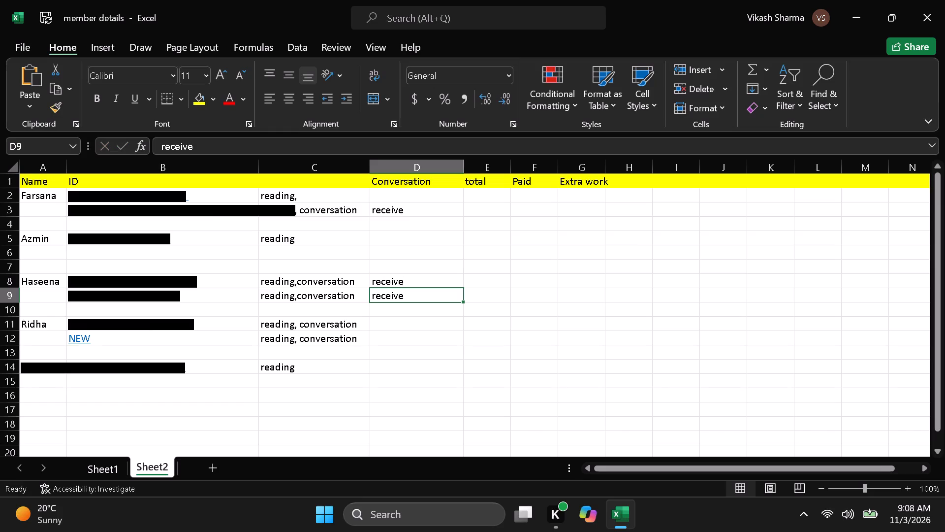
Replace the Conversation status in cell D9 for Haseena's second ID with "send,receive".
{"action": "key", "text": "BackSpace"}
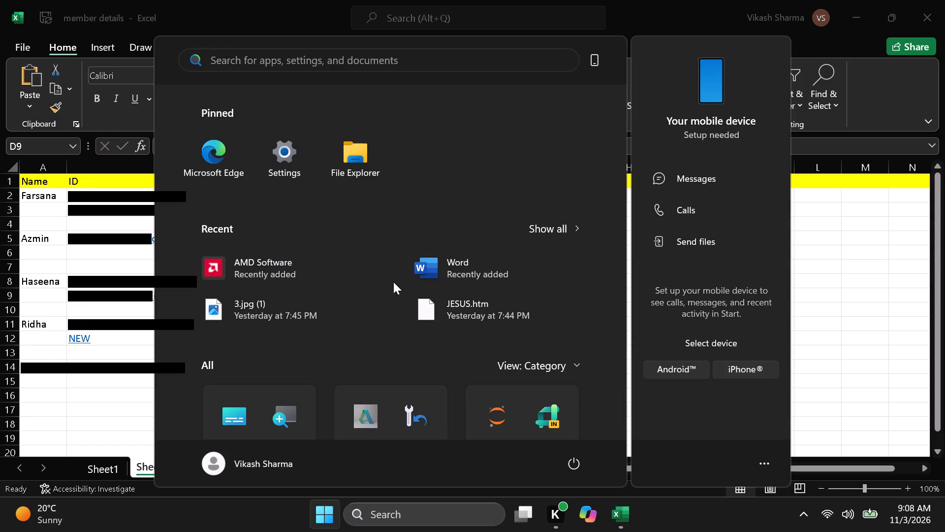
{"action": "left_click", "coordinate": [834, 246]}
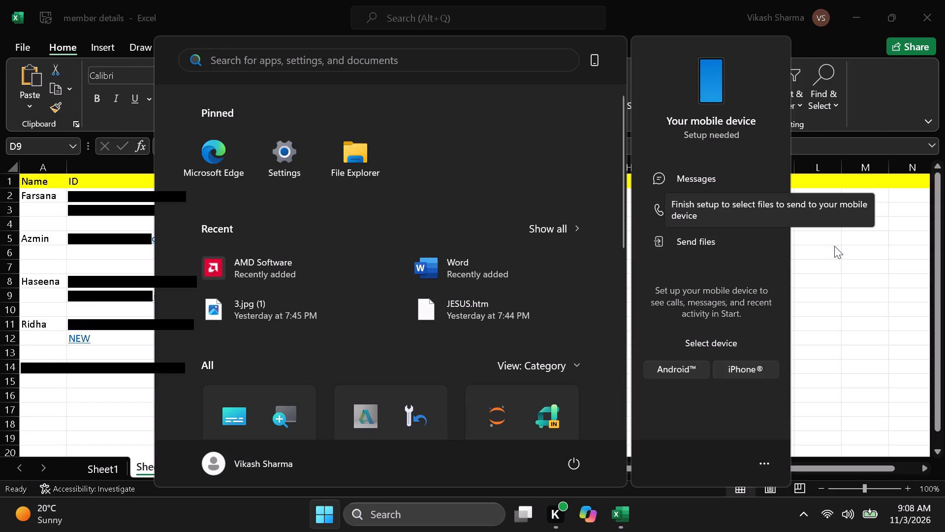
{"action": "left_click", "coordinate": [437, 298]}
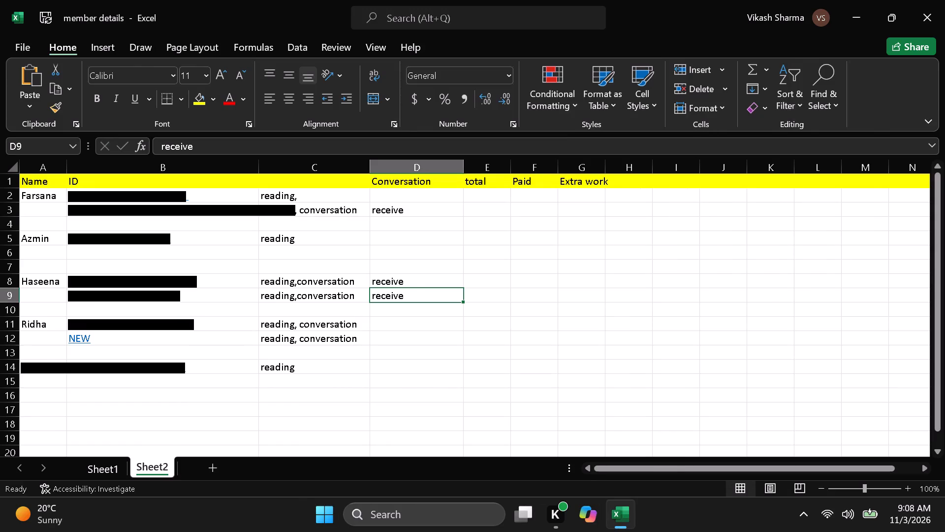
{"action": "key", "text": "BackSpace"}
{"action": "type", "text": "se"}
{"action": "key", "text": "n"}
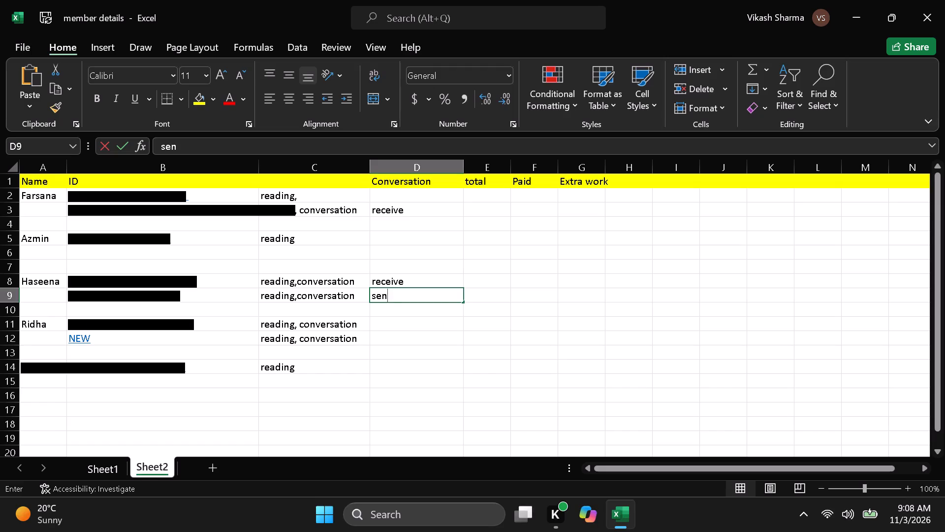
{"action": "key", "text": "d"}
{"action": "key", "text": "comma"}
{"action": "type", "text": "receive"}
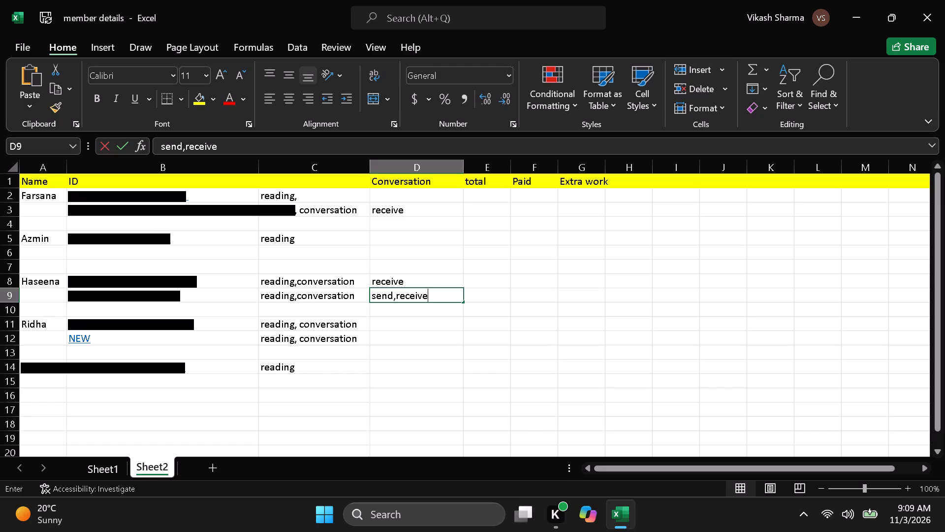
{"action": "left_click", "coordinate": [409, 330]}
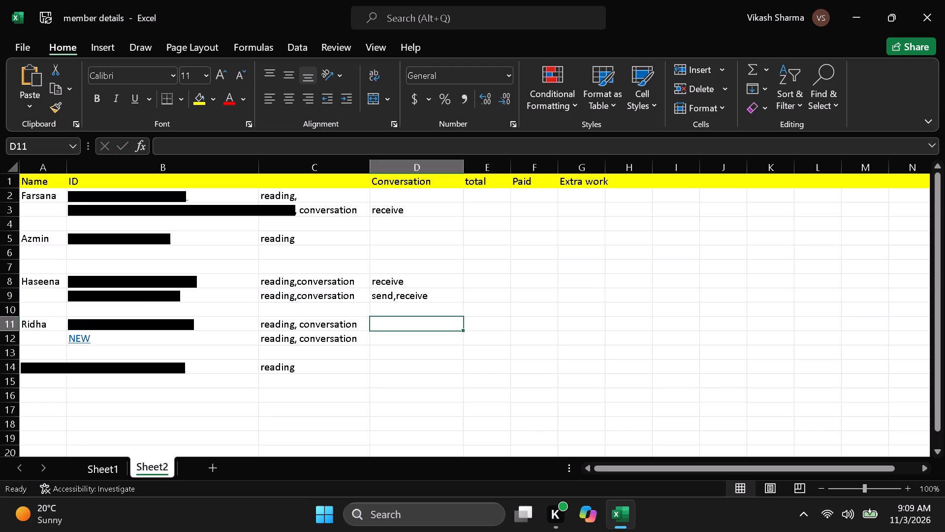
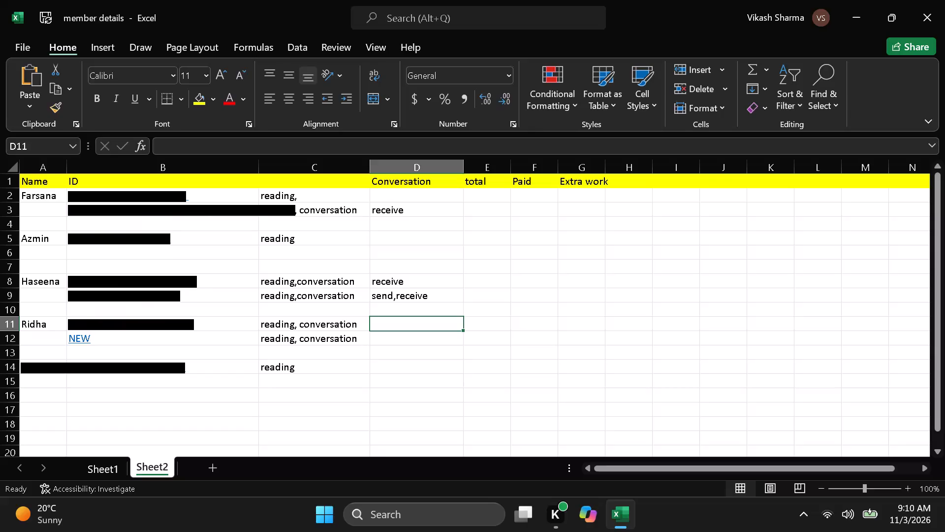
Enter "send tommorow" in cell D11 of Sheet2 as the Conversation status for Ridha's first ID.
{"action": "left_click", "coordinate": [105, 475]}
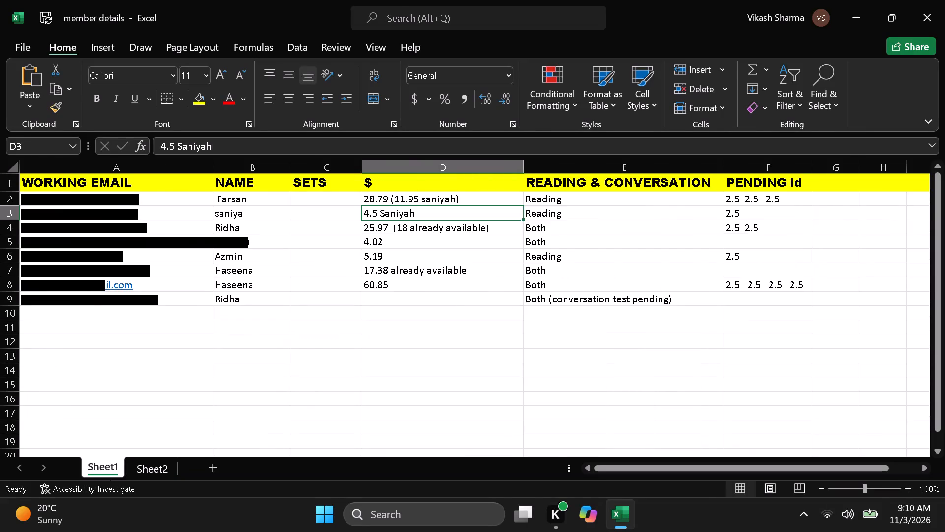
{"action": "left_click", "coordinate": [157, 471]}
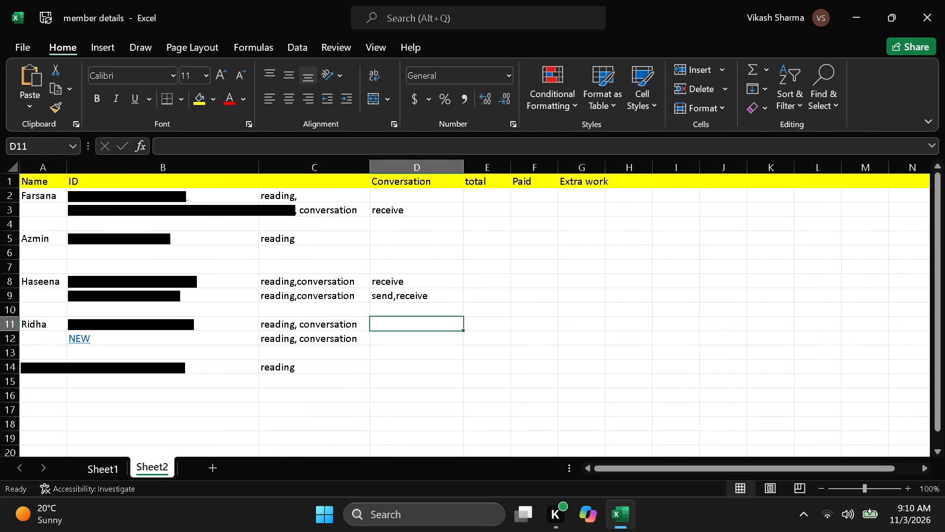
{"action": "type", "text": "se"}
{"action": "type", "text": "nd"}
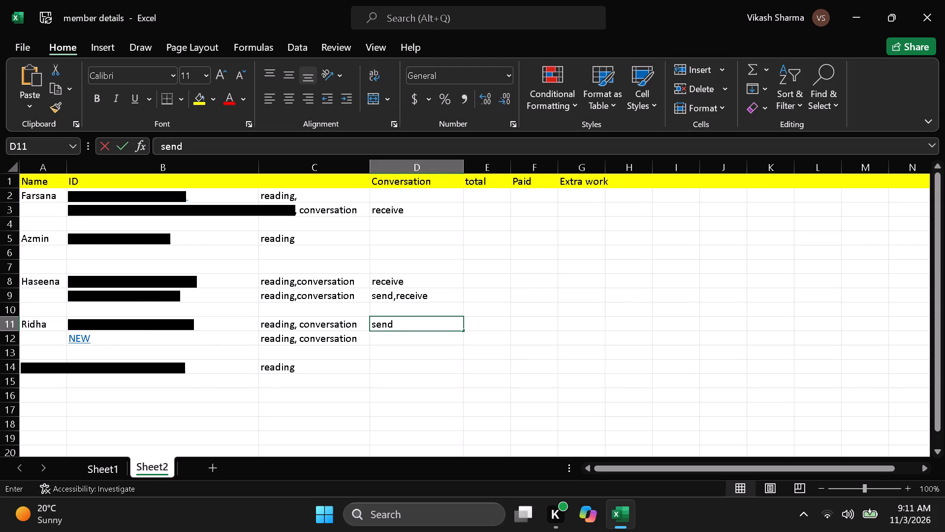
{"action": "key", "text": "space"}
{"action": "type", "text": "tommo"}
{"action": "type", "text": "row"}
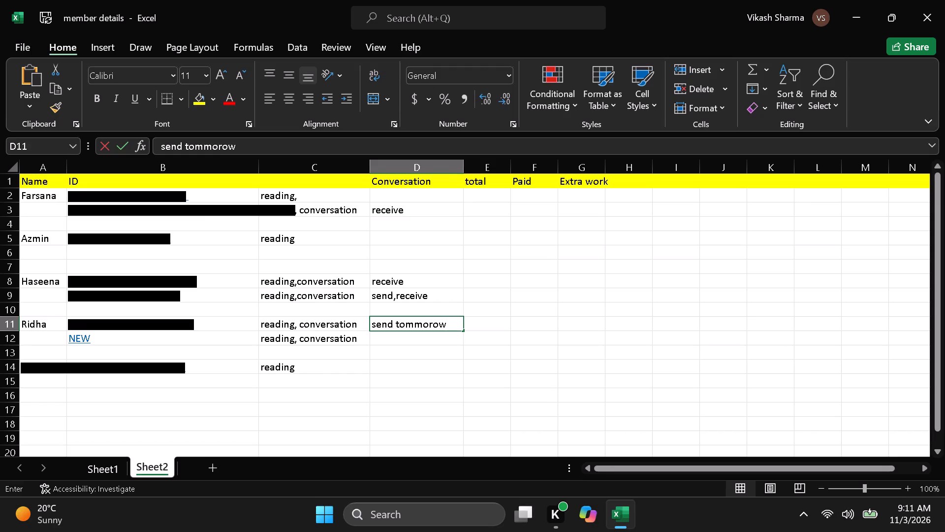
Enter "receive" in cell D12 as the Conversation status for Ridha's second ID, labelled NEW.
{"action": "left_click", "coordinate": [384, 337]}
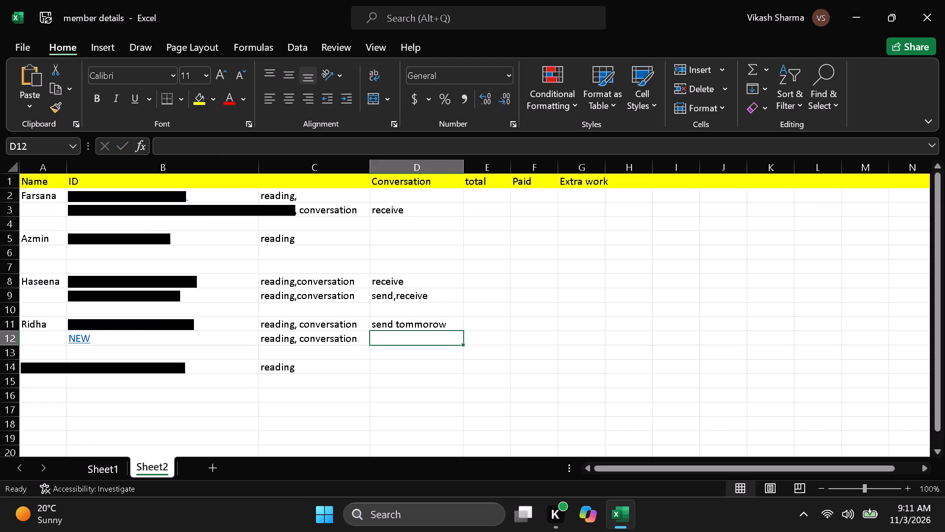
{"action": "type", "text": "rece"}
{"action": "type", "text": "ive"}
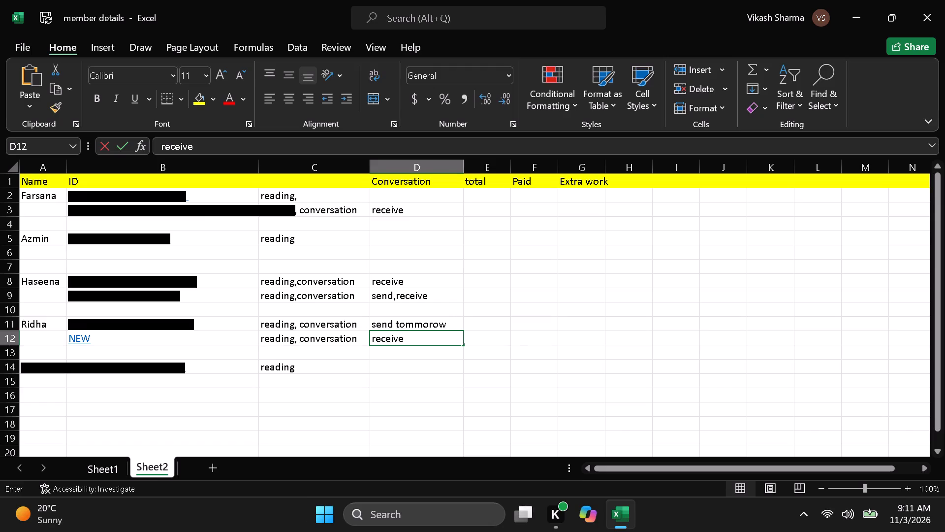
{"action": "left_click", "coordinate": [387, 370]}
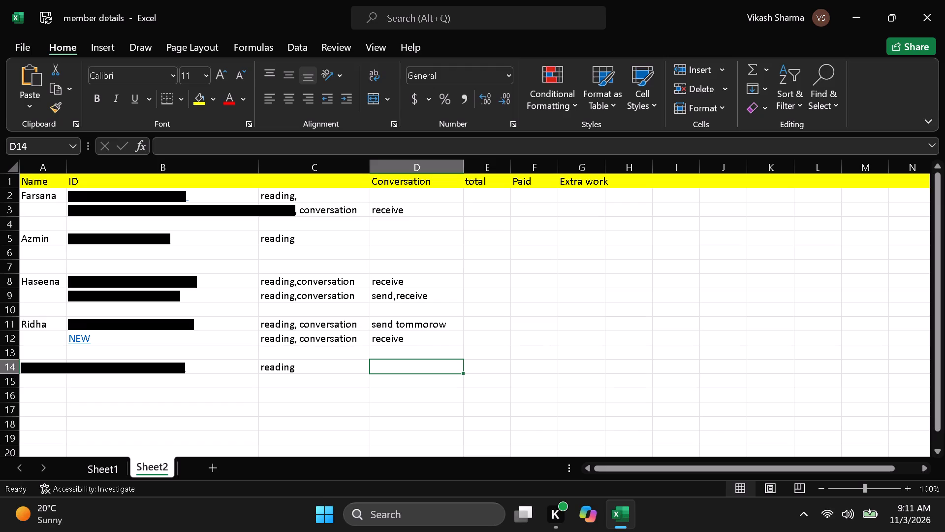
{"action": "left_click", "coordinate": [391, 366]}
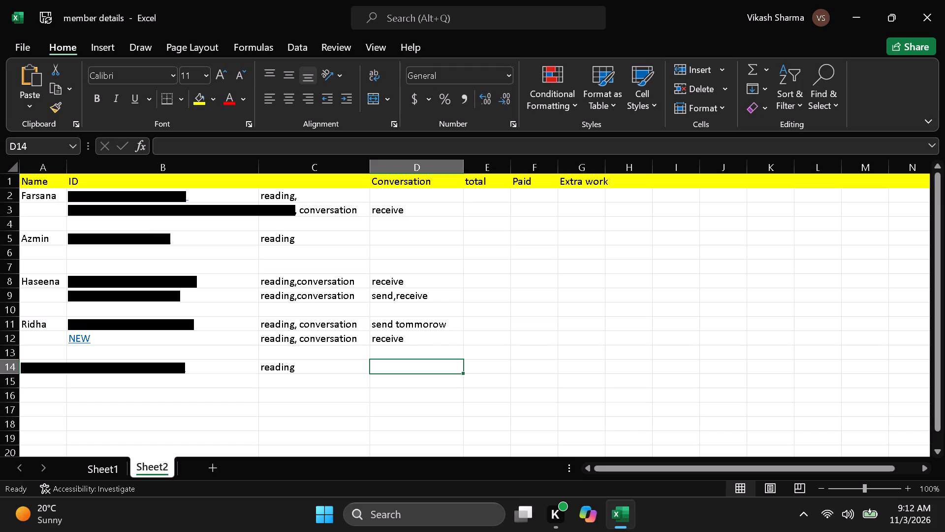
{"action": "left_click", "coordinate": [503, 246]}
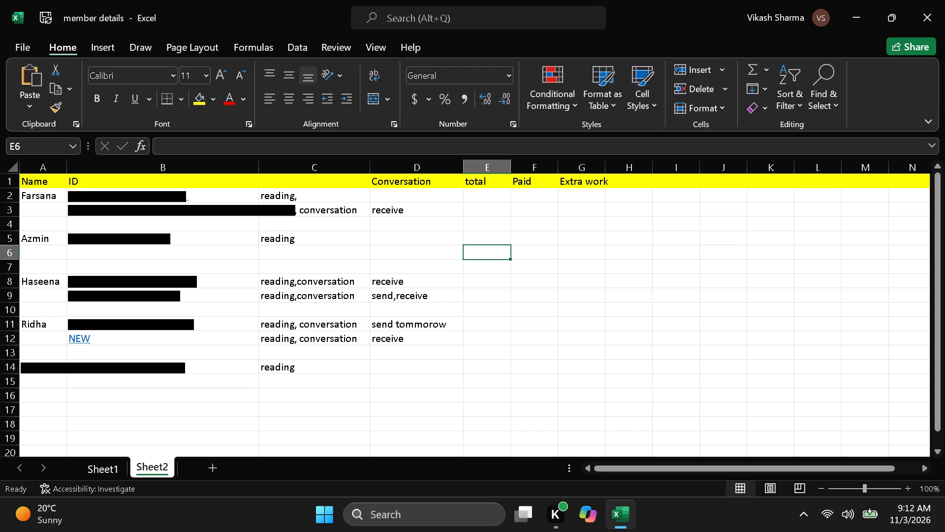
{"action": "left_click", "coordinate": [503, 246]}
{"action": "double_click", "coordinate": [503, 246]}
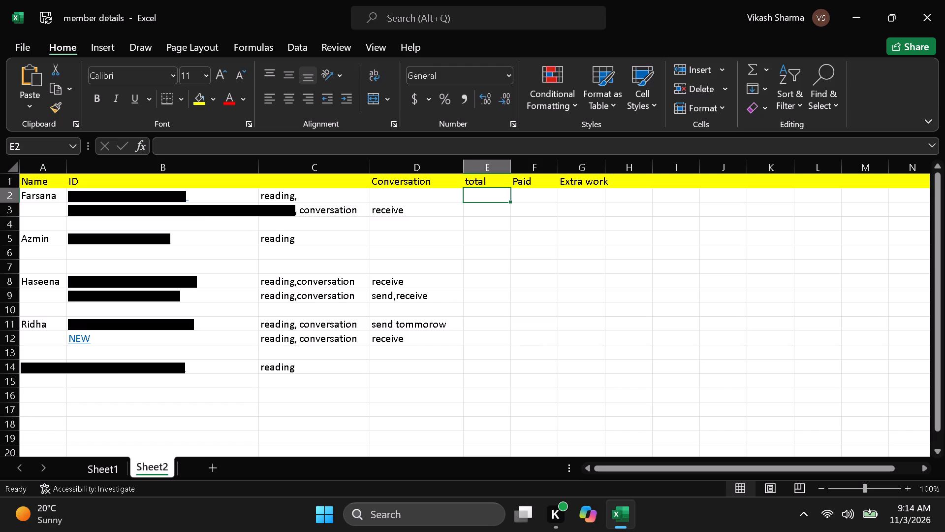
Add a new member named "KK" in cell A16 of the Name column.
{"action": "double_click", "coordinate": [42, 400]}
{"action": "key", "text": "k"}
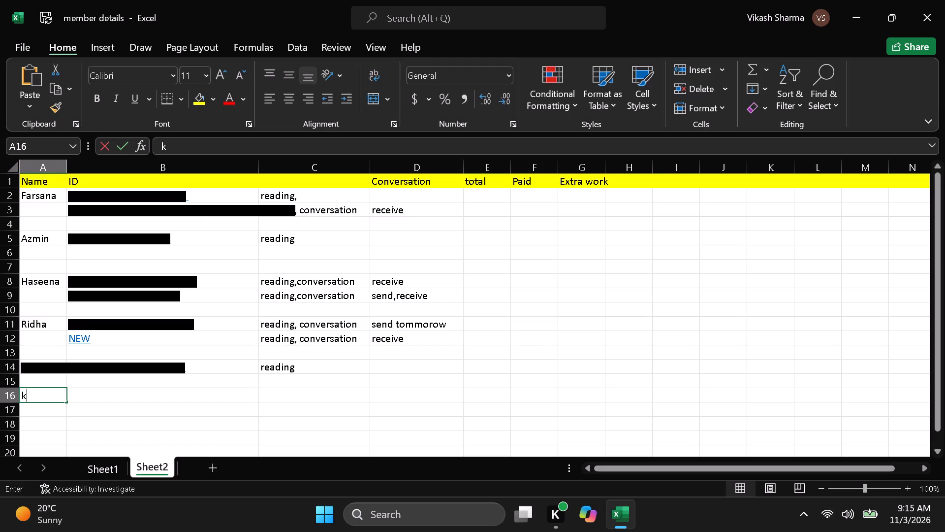
{"action": "key", "text": "BackSpace"}
{"action": "type", "text": "KK"}
Copy the working email from cell A9 of Sheet1 into cell B16 of Sheet2 as KK's ID.
{"action": "left_click", "coordinate": [160, 395]}
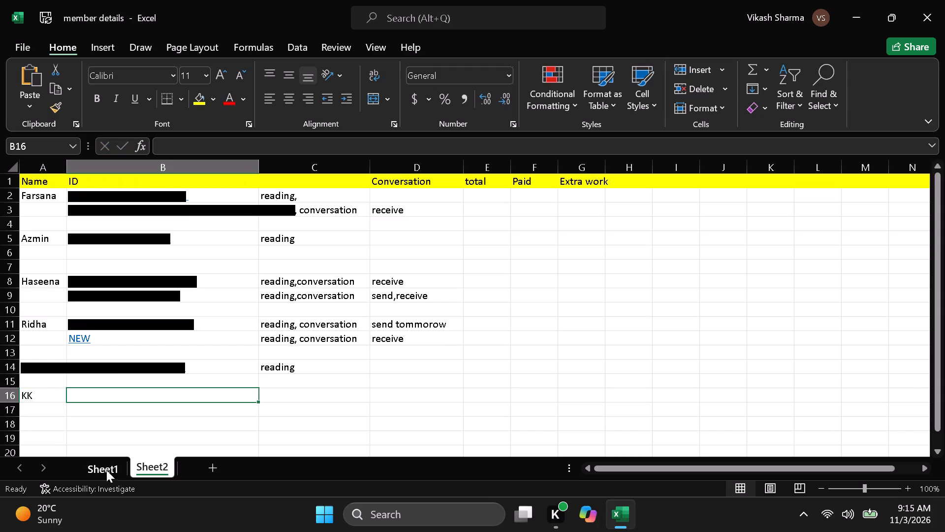
{"action": "left_click", "coordinate": [106, 471]}
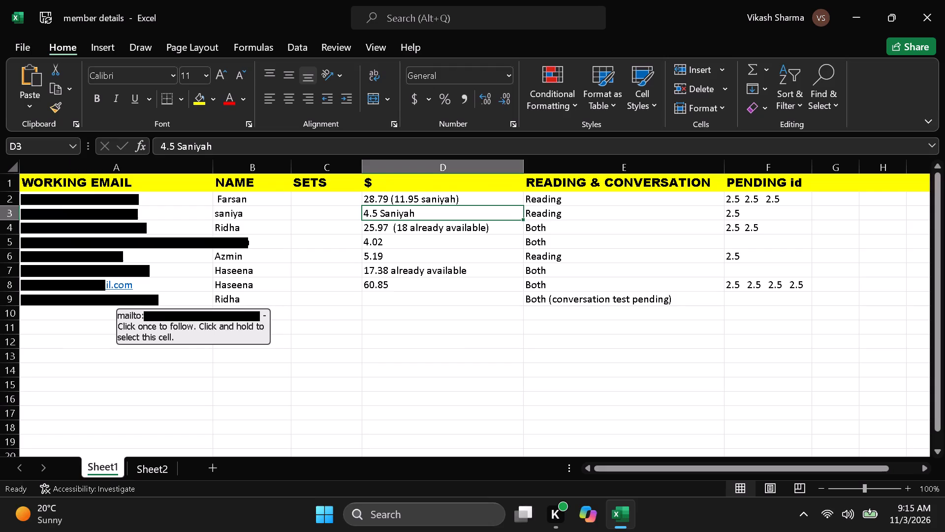
{"action": "left_click", "coordinate": [166, 301]}
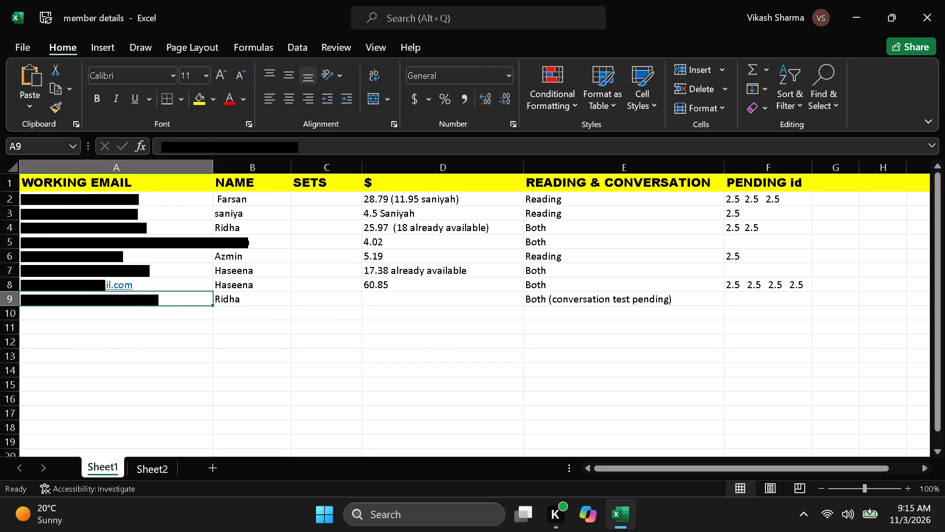
{"action": "right_click", "coordinate": [166, 301]}
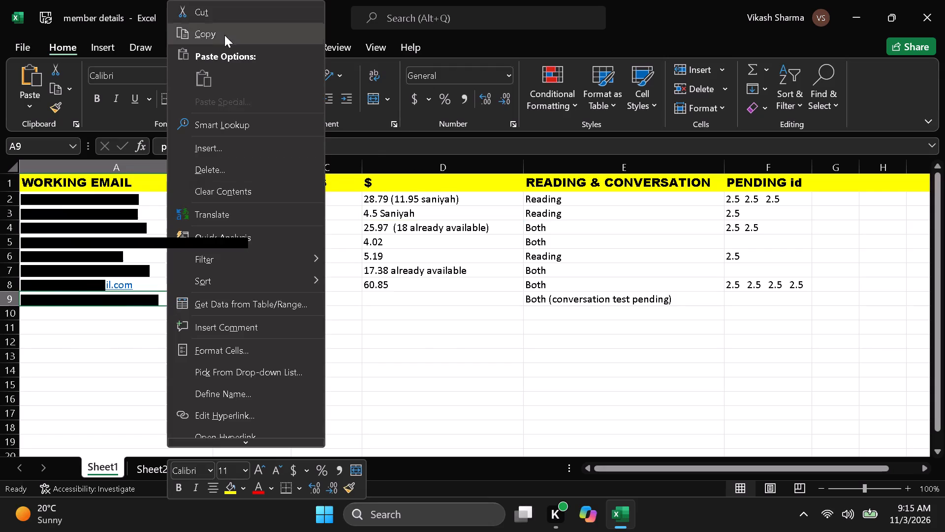
{"action": "left_click", "coordinate": [224, 34]}
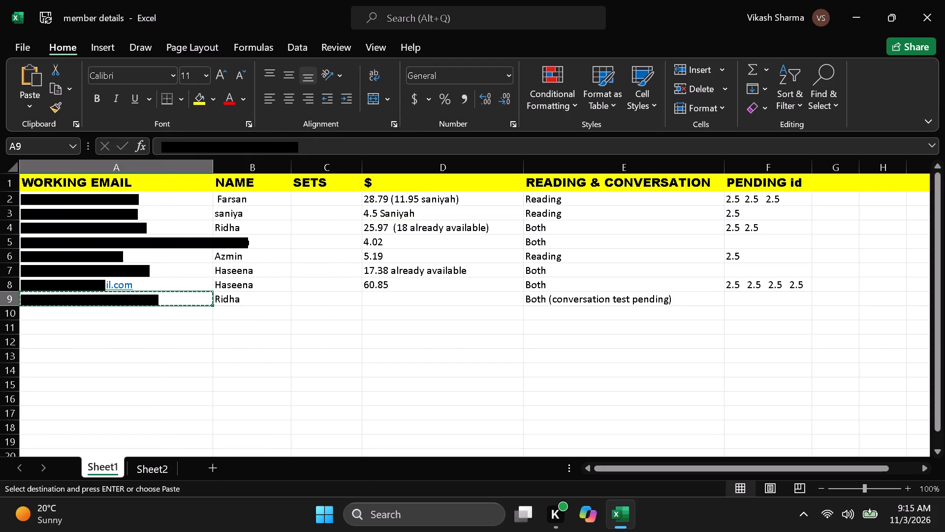
{"action": "right_click", "coordinate": [188, 298]}
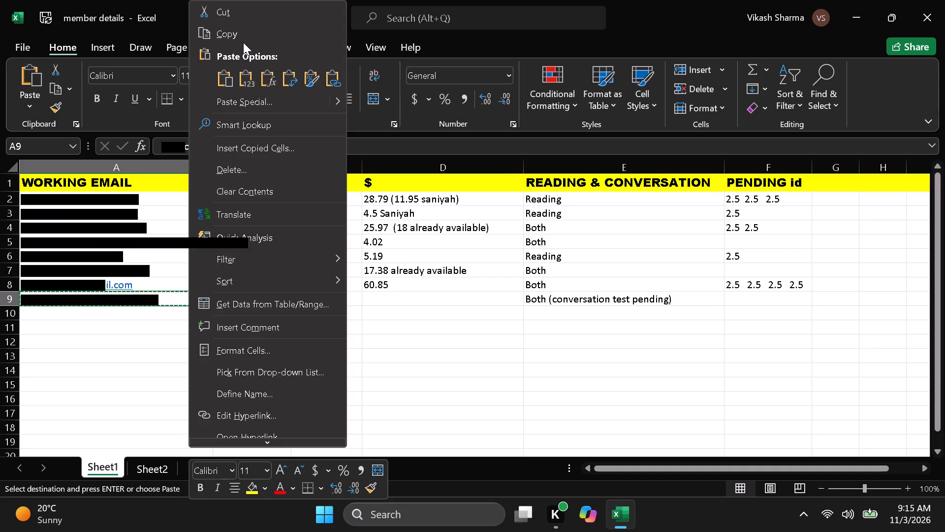
{"action": "left_click", "coordinate": [239, 38]}
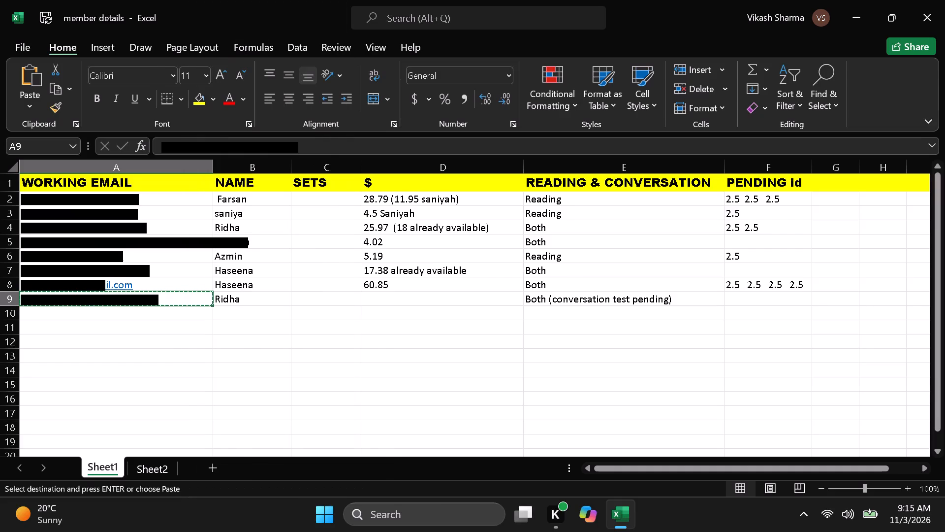
{"action": "left_click", "coordinate": [147, 467]}
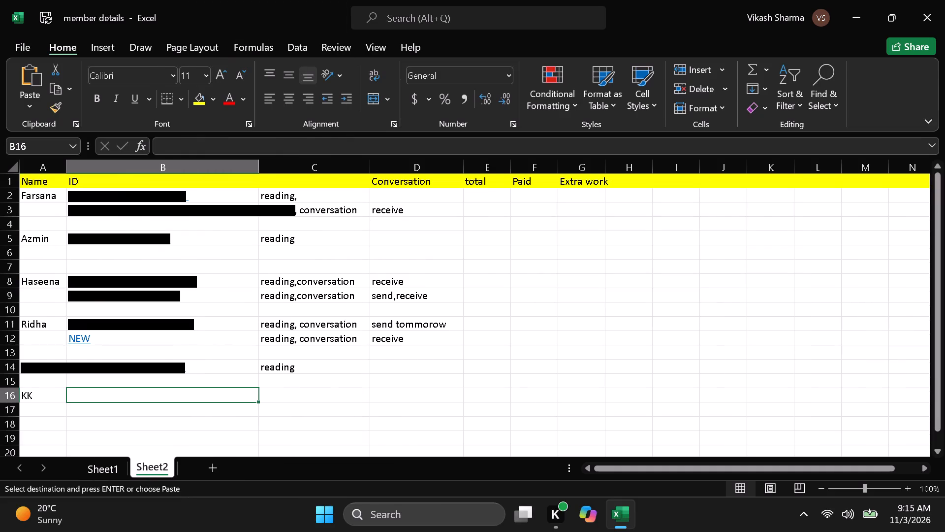
{"action": "right_click", "coordinate": [142, 397]}
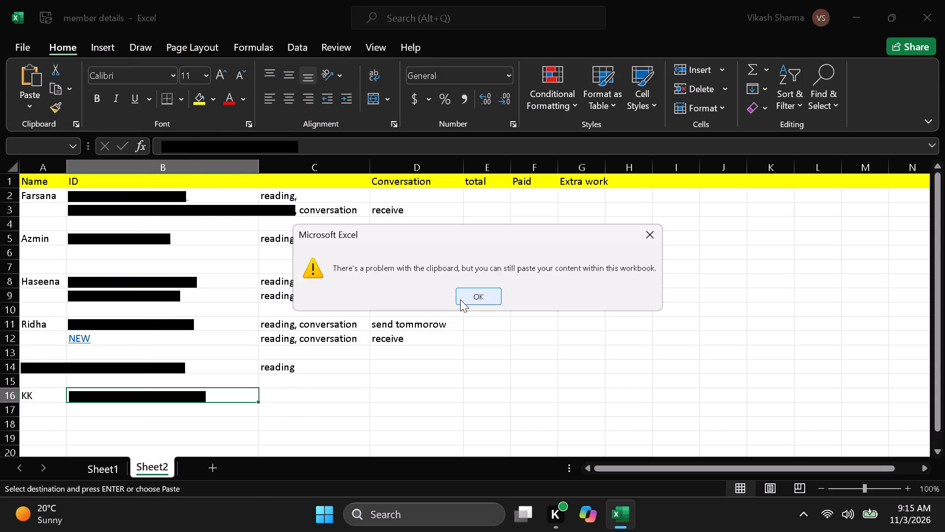
{"action": "left_click", "coordinate": [468, 294]}
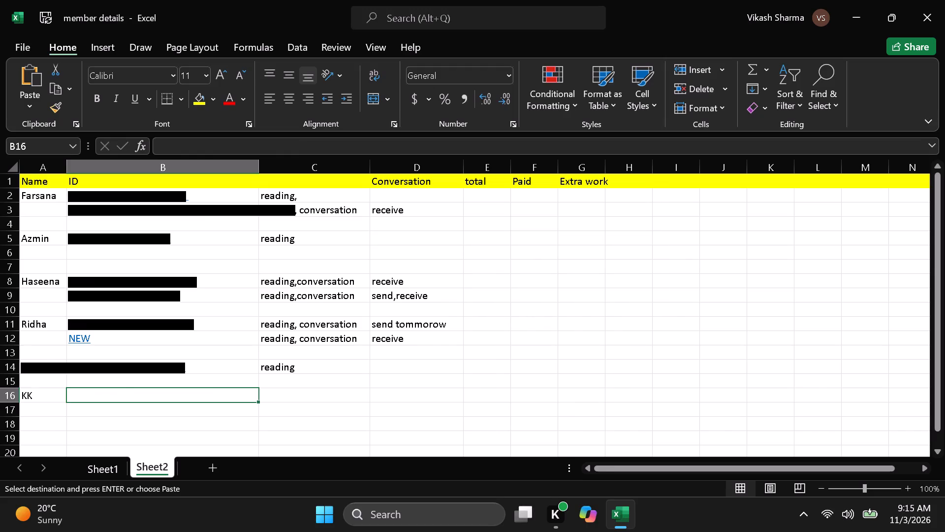
{"action": "right_click", "coordinate": [223, 396]}
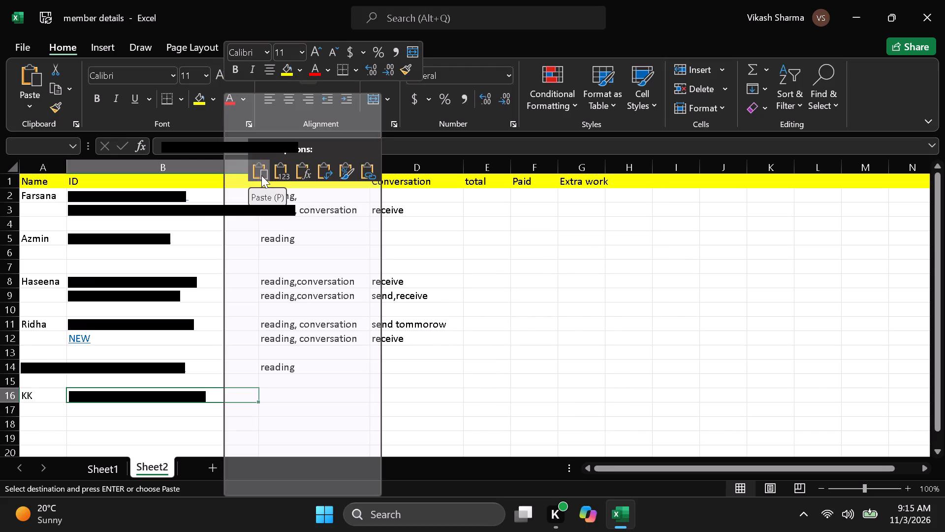
{"action": "left_click", "coordinate": [261, 175]}
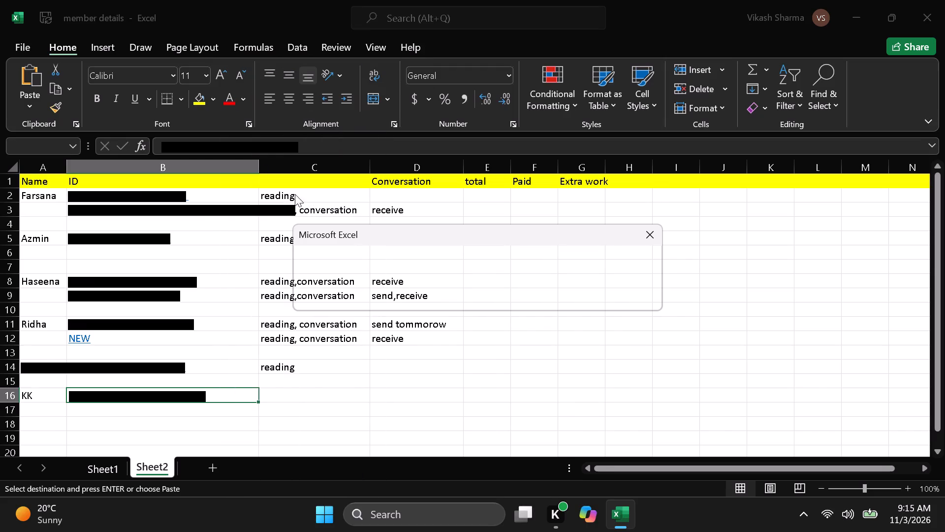
{"action": "left_click", "coordinate": [465, 289]}
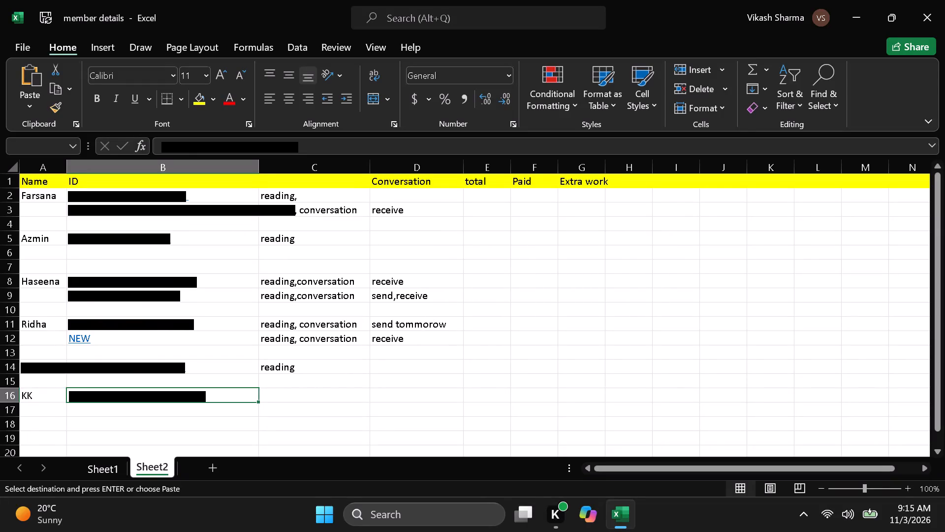
{"action": "left_click", "coordinate": [237, 397]}
{"action": "right_click", "coordinate": [237, 397]}
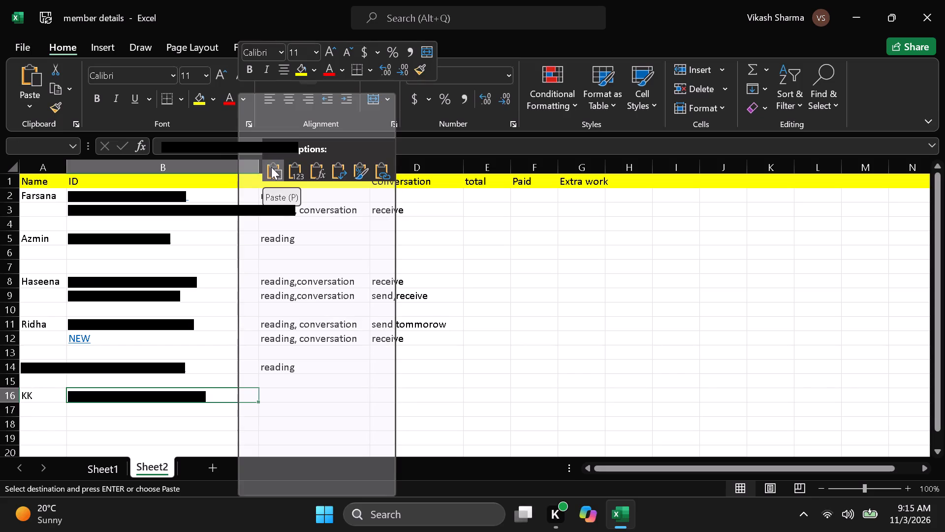
{"action": "left_click", "coordinate": [271, 167]}
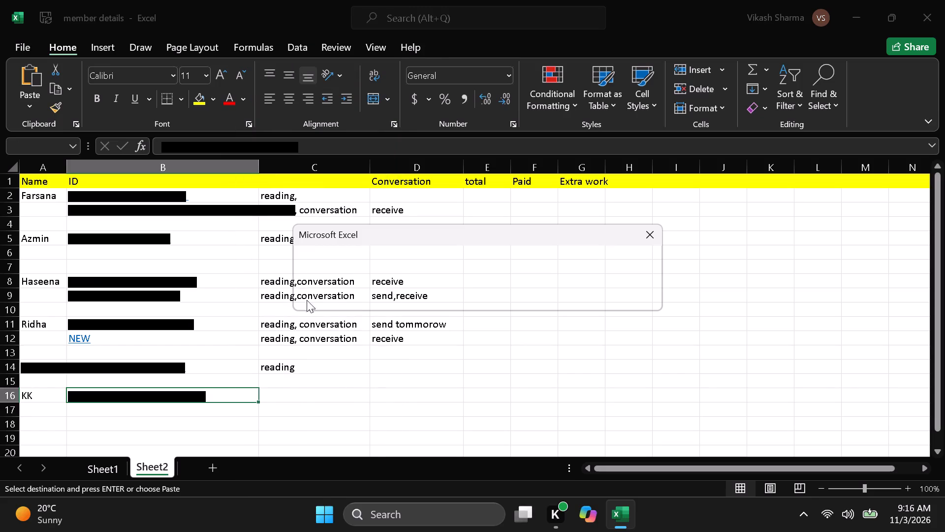
{"action": "key", "text": "Return"}
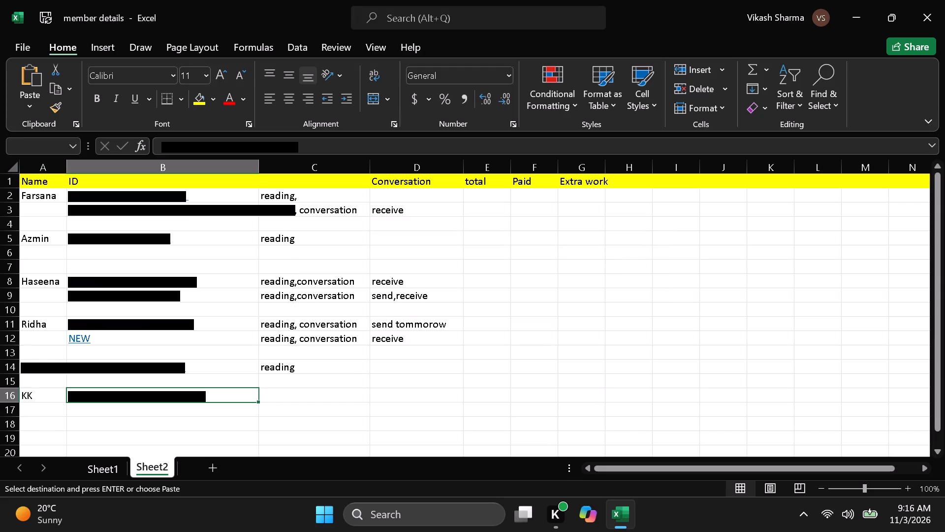
{"action": "key", "text": "Return"}
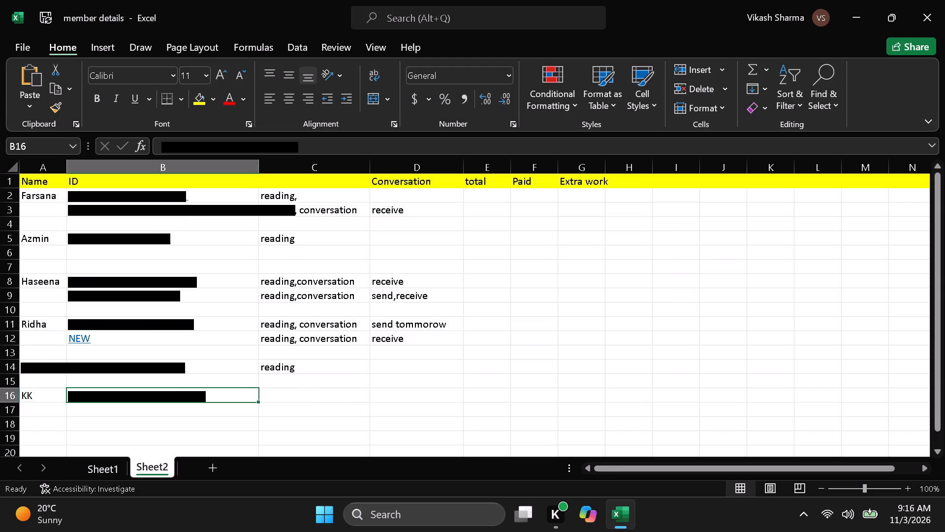
Enter "reading,conversation" in cell C16 of Sheet2 as KK's activities.
{"action": "left_click", "coordinate": [311, 400]}
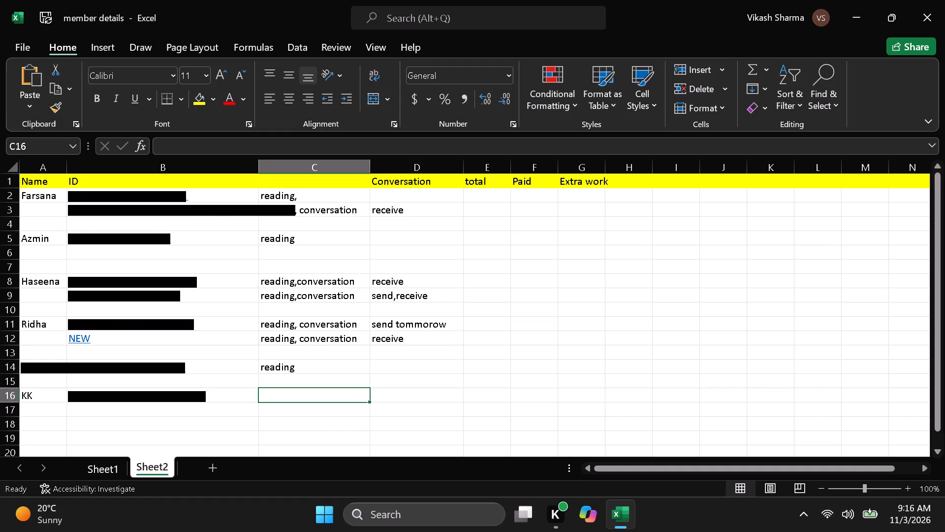
{"action": "key", "text": "r"}
{"action": "key", "text": "e"}
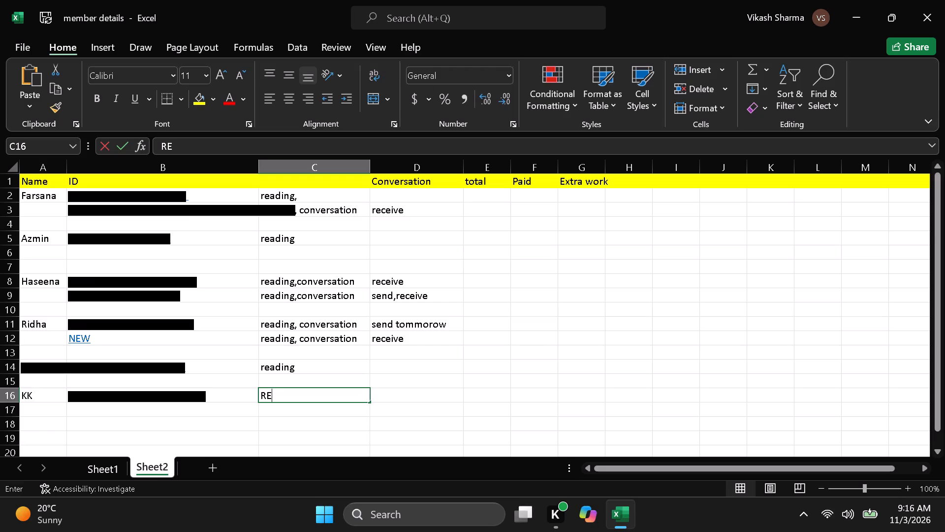
{"action": "key", "text": "BackSpace"}
{"action": "key", "text": "BackSpace"}
{"action": "type", "text": "re"}
{"action": "type", "text": "ce"}
{"action": "type", "text": "ive"}
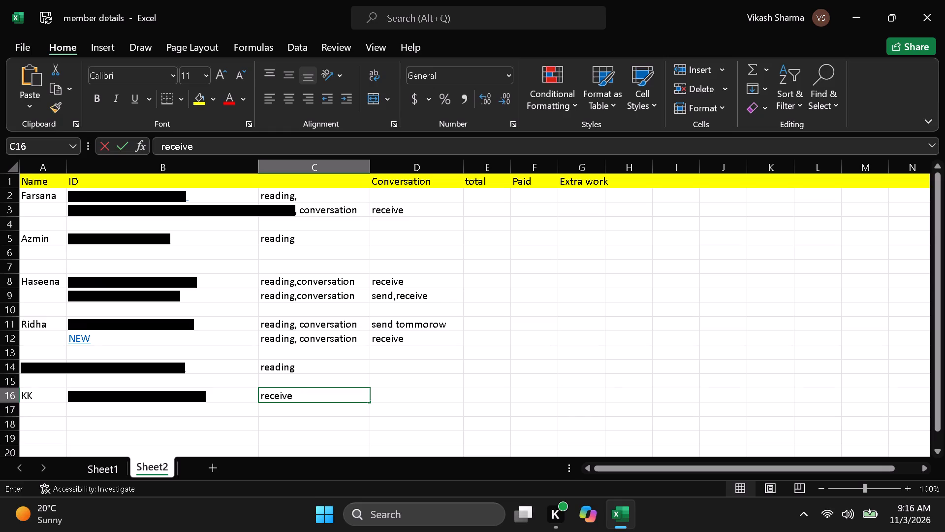
{"action": "key", "text": "comma"}
{"action": "key", "text": "BackSpace"}
{"action": "key", "text": "BackSpace"}
{"action": "key", "text": "BackSpace"}
{"action": "key", "text": "BackSpace"}
{"action": "key", "text": "BackSpace"}
{"action": "key", "text": "BackSpace"}
{"action": "type", "text": "ading"}
{"action": "key", "text": "comma"}
{"action": "key", "text": "c"}
{"action": "type", "text": "onversation"}
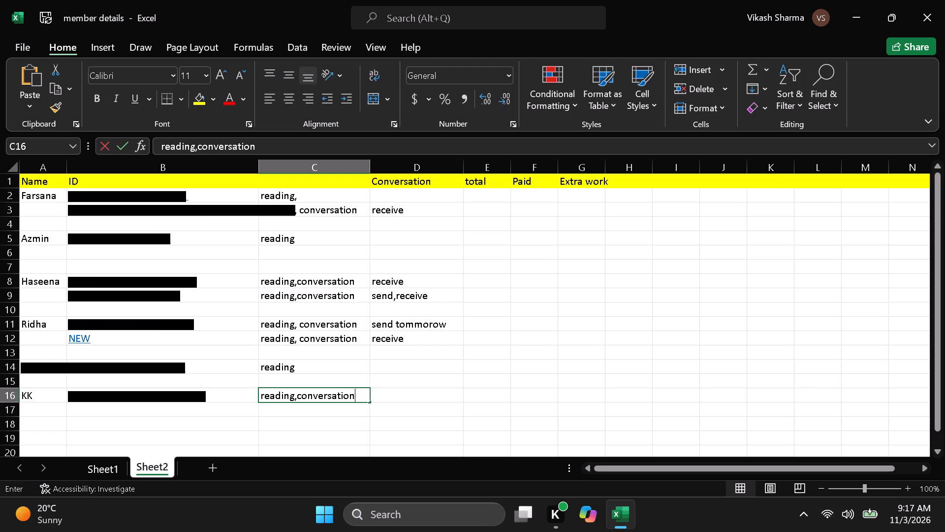
{"action": "left_click", "coordinate": [308, 390]}
Enter "send" in cell D16 as KK's Conversation status.
{"action": "left_click", "coordinate": [401, 392]}
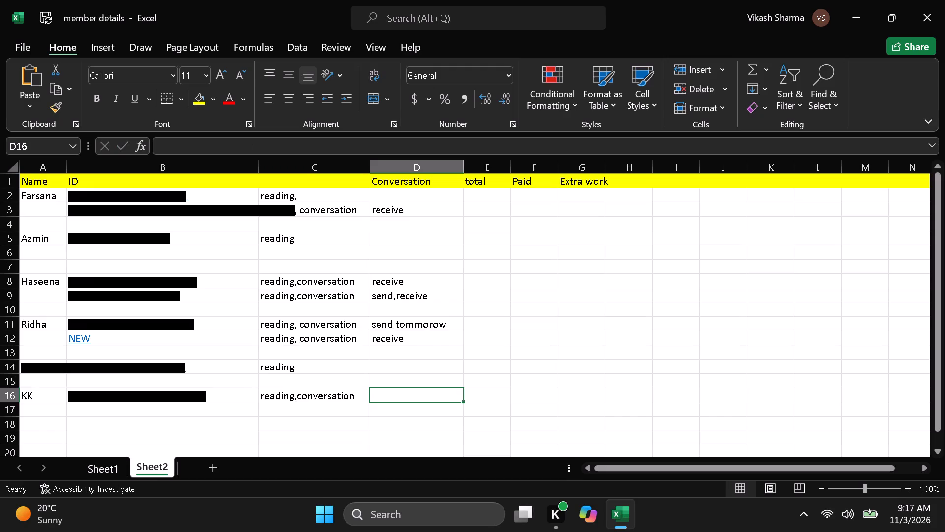
{"action": "key", "text": "s"}
{"action": "key", "text": "e"}
{"action": "key", "text": "n"}
{"action": "key", "text": "d"}
Shorten the Conversation status of Haseena's second ID in cell D9 to "send".
{"action": "left_click", "coordinate": [439, 297]}
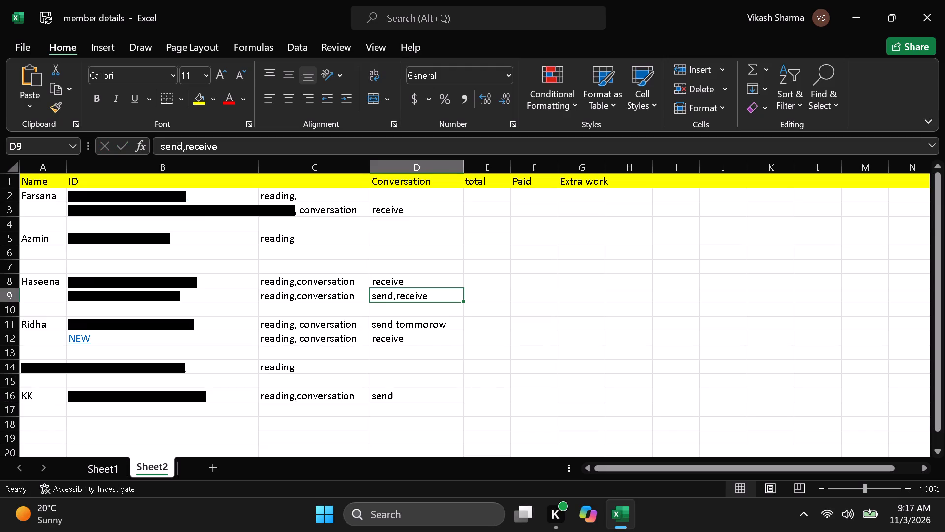
{"action": "double_click", "coordinate": [439, 297]}
{"action": "key", "text": "BackSpace"}
{"action": "key", "text": "BackSpace"}
{"action": "key", "text": "BackSpace"}
{"action": "key", "text": "BackSpace"}
{"action": "key", "text": "BackSpace"}
{"action": "key", "text": "BackSpace"}
{"action": "key", "text": "BackSpace"}
{"action": "key", "text": "BackSpace"}
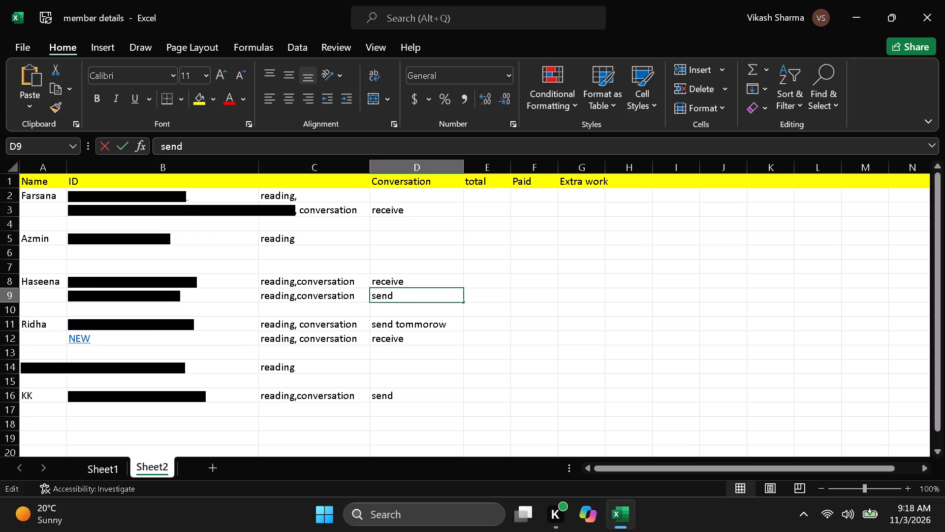
{"action": "left_click", "coordinate": [493, 286]}
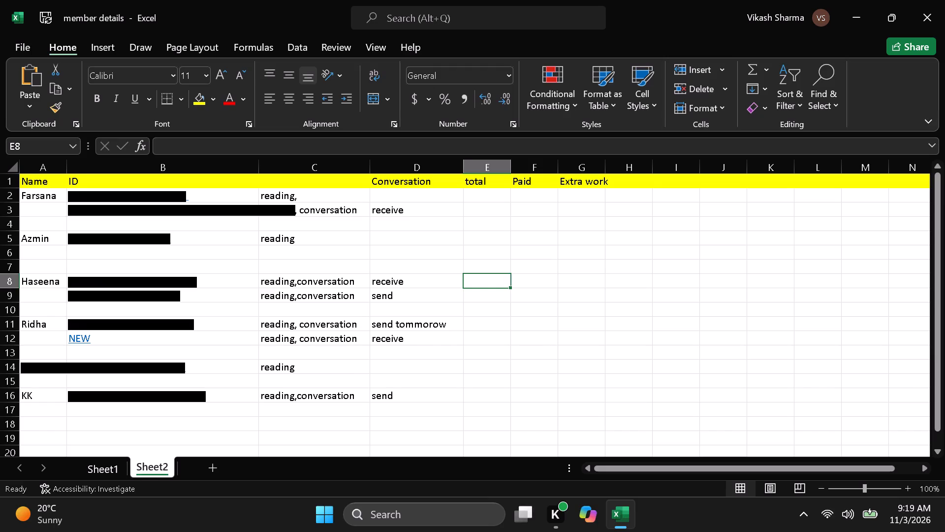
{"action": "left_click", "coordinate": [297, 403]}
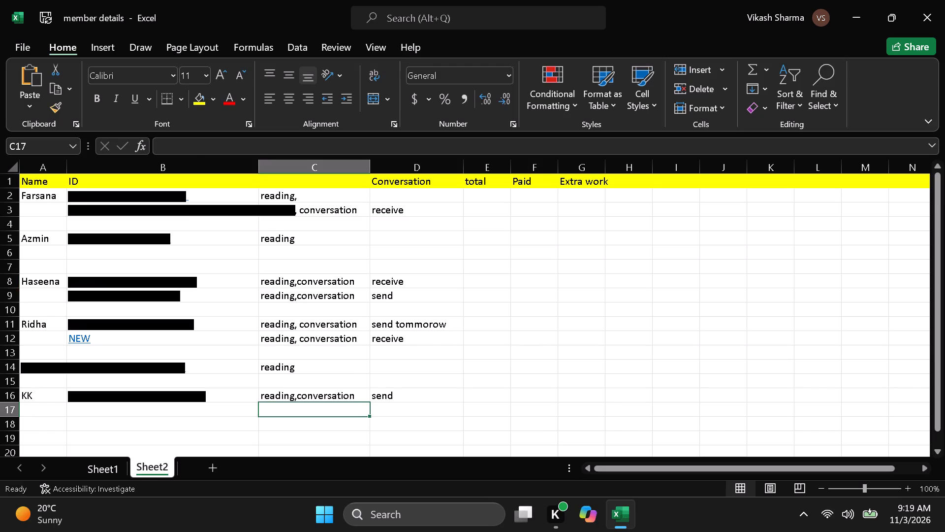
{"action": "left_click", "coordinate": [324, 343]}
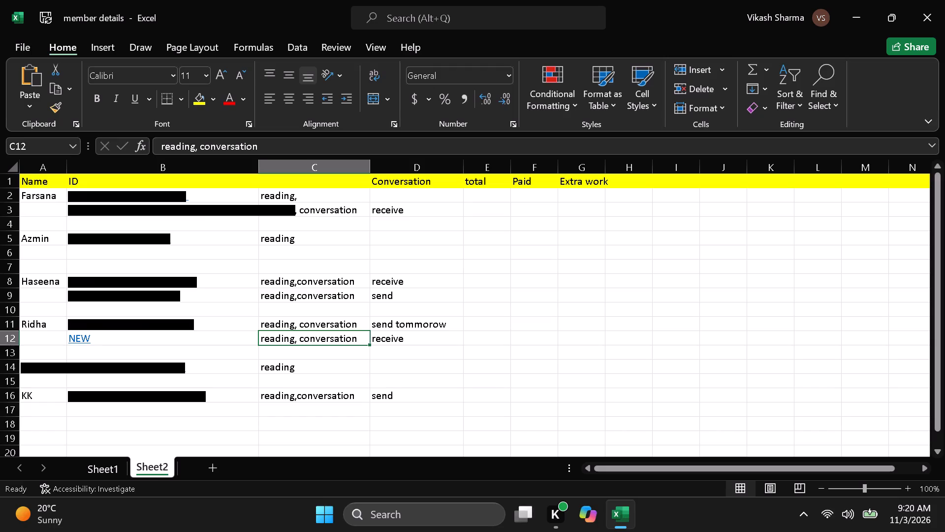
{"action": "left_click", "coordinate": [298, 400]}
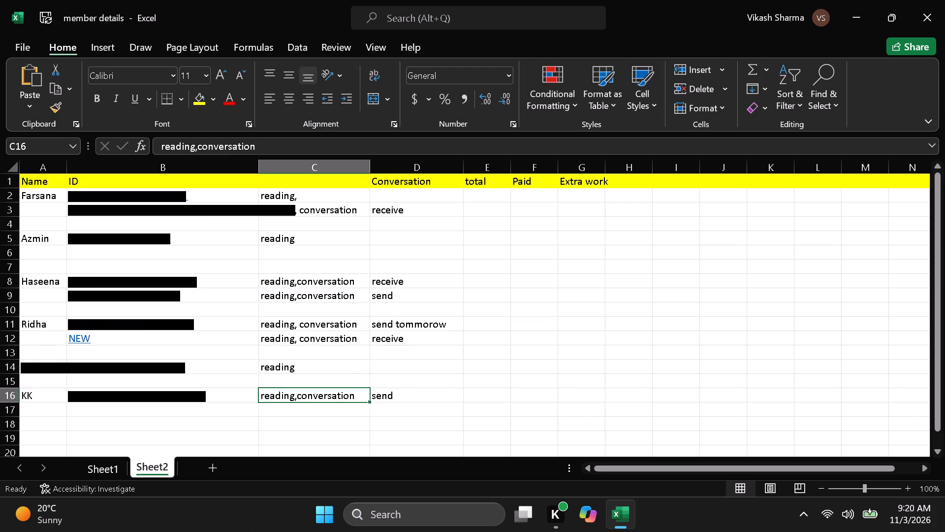
Open Paint from the recent searches and bring its blank canvas to the front.
{"action": "left_click", "coordinate": [378, 513]}
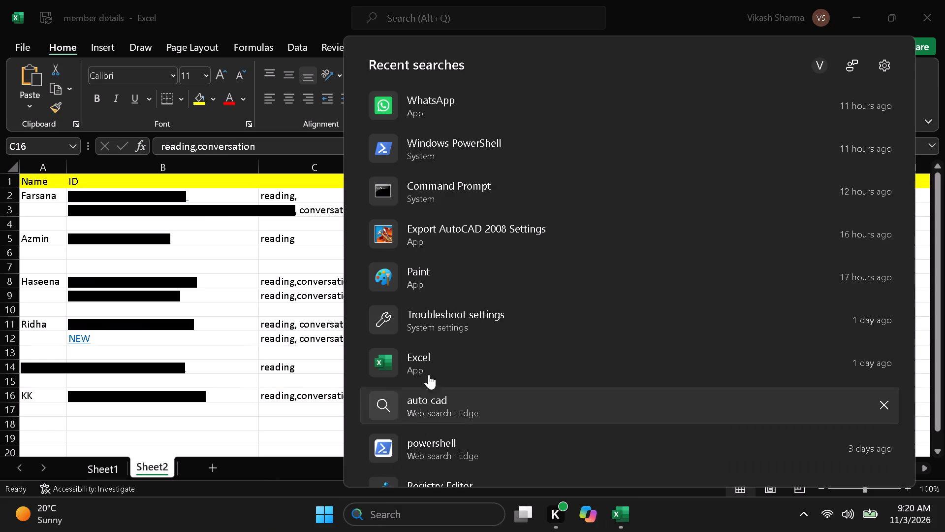
{"action": "double_click", "coordinate": [452, 280]}
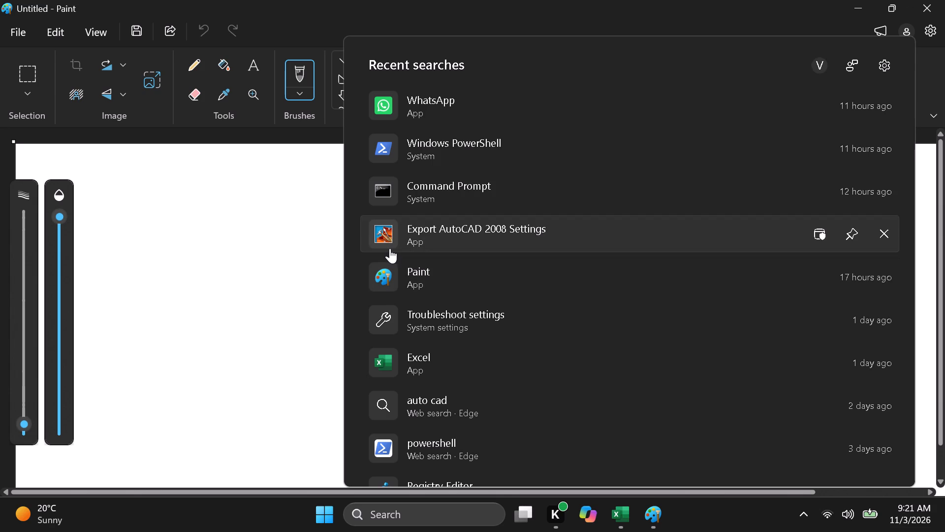
{"action": "left_click", "coordinate": [324, 238]}
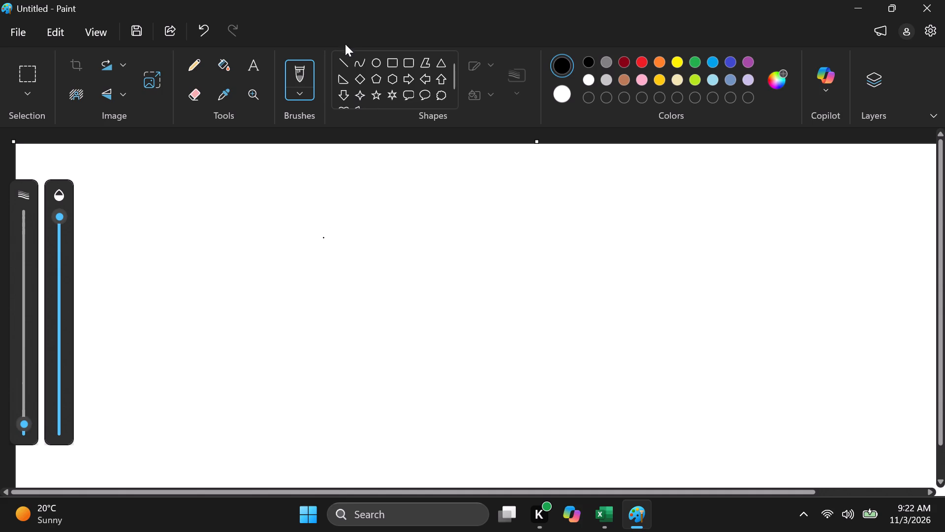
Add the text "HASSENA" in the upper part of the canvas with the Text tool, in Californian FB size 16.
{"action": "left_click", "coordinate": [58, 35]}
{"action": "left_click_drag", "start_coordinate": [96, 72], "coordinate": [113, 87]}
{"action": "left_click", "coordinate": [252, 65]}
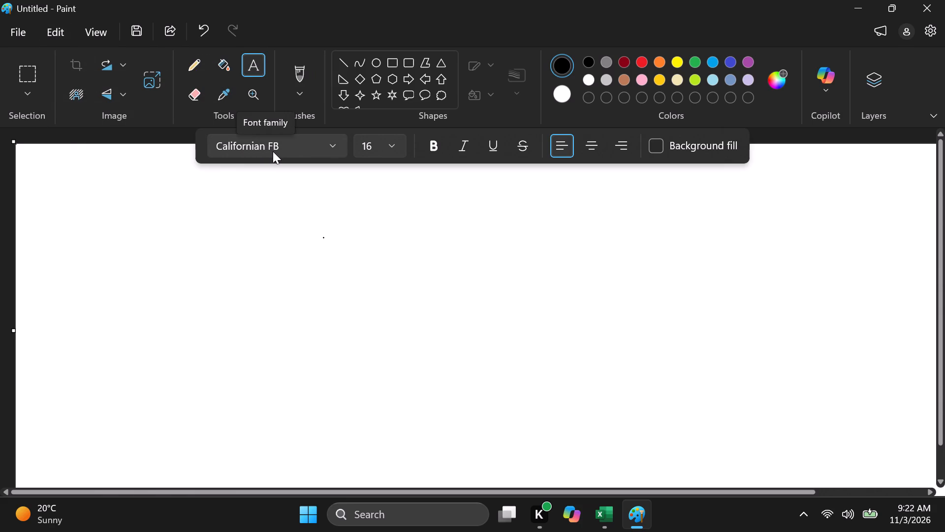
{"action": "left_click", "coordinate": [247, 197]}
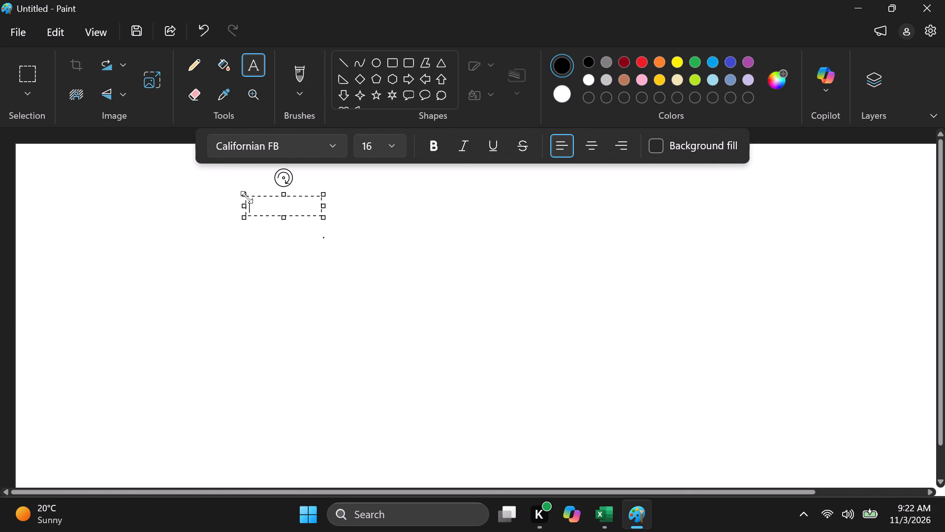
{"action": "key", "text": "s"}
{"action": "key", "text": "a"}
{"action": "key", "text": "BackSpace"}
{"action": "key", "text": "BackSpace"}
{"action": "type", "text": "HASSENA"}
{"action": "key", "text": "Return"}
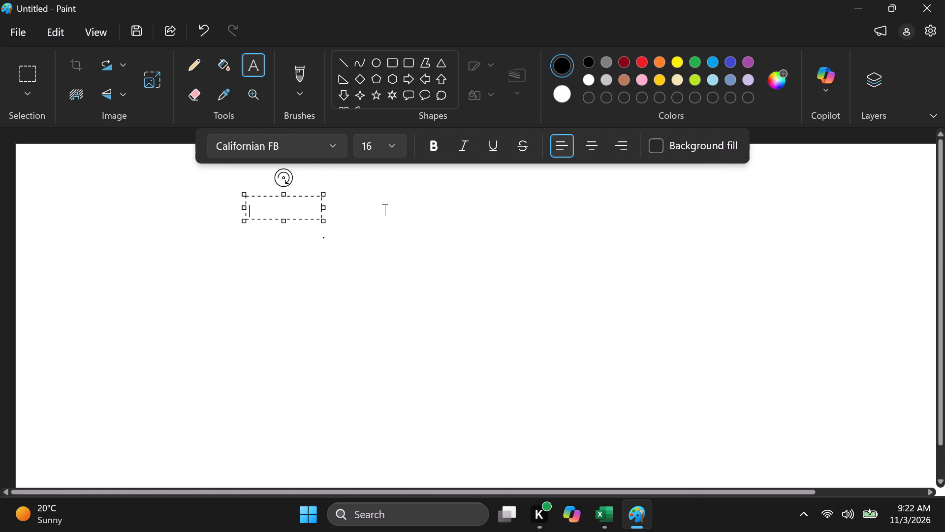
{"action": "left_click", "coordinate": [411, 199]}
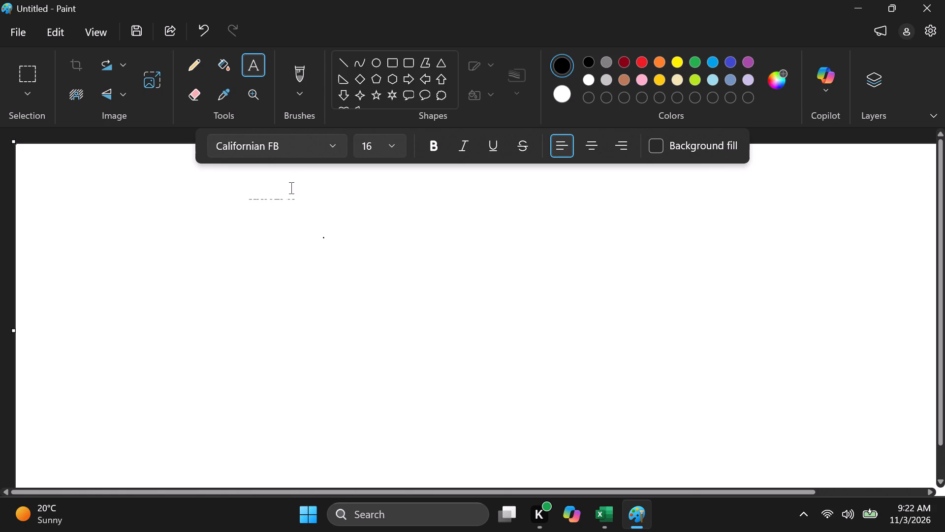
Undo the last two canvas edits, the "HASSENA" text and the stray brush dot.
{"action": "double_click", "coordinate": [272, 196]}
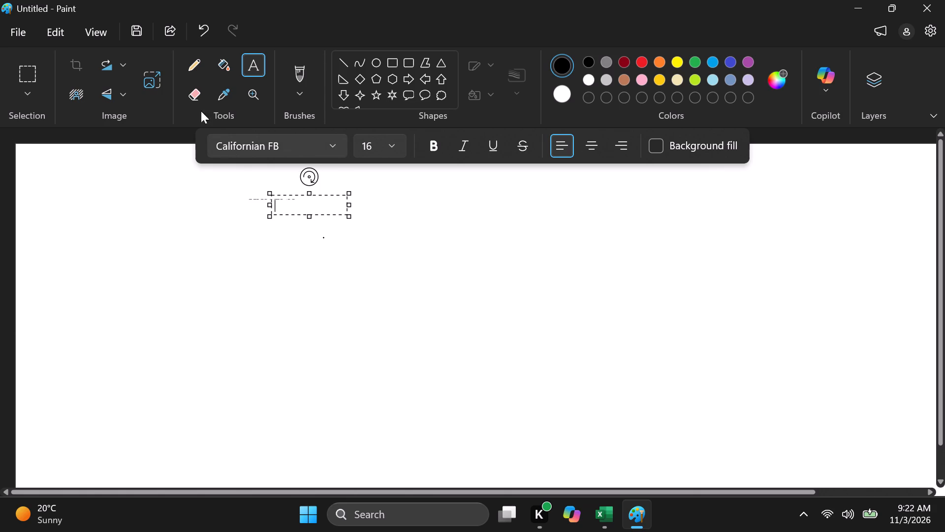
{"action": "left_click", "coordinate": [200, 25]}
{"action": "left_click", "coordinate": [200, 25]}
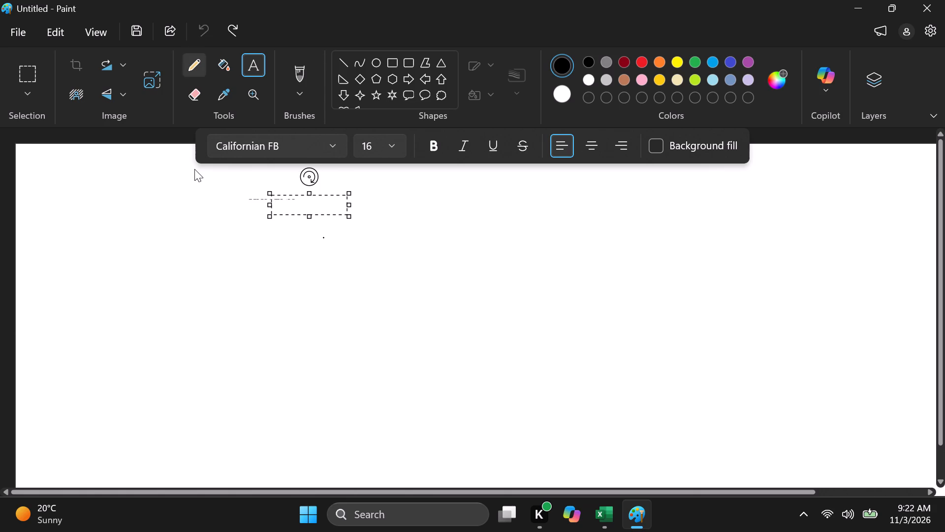
Undo the leftover text marks in the upper part of the canvas.
{"action": "left_click", "coordinate": [194, 169]}
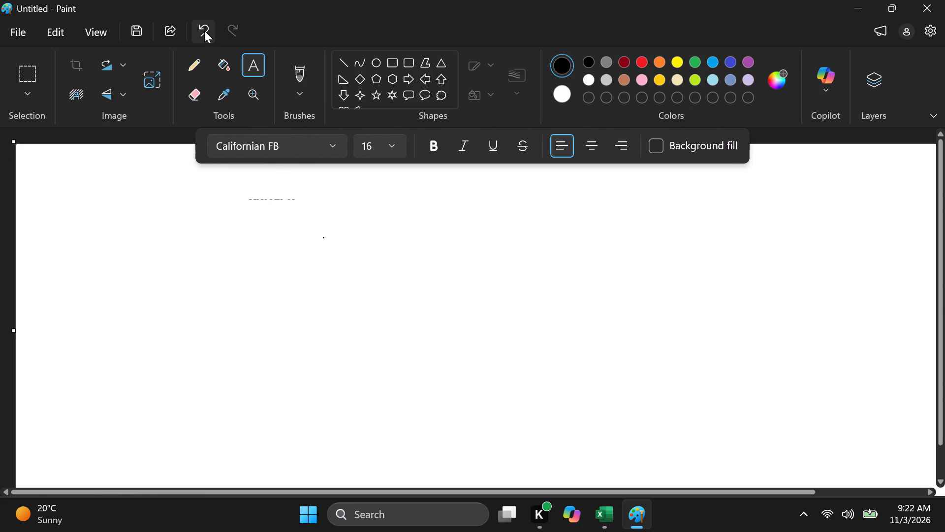
{"action": "left_click", "coordinate": [204, 31]}
{"action": "left_click", "coordinate": [204, 31]}
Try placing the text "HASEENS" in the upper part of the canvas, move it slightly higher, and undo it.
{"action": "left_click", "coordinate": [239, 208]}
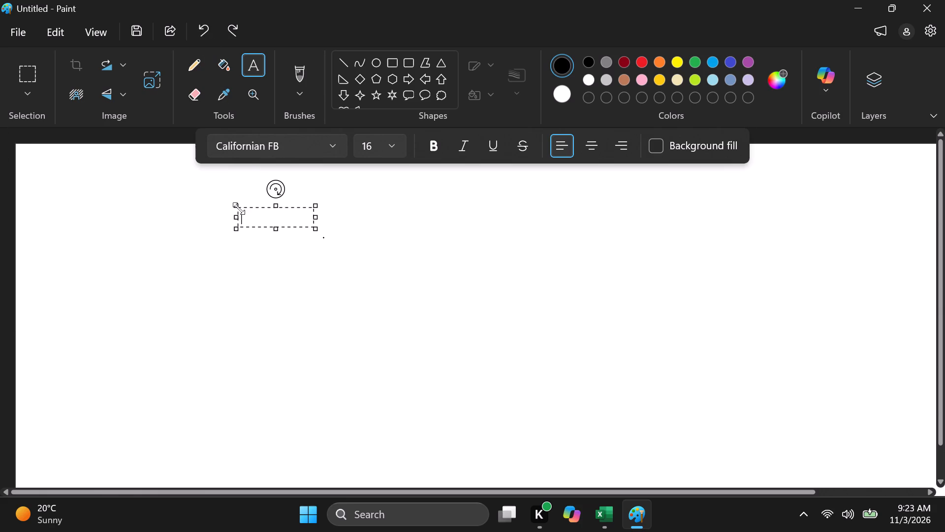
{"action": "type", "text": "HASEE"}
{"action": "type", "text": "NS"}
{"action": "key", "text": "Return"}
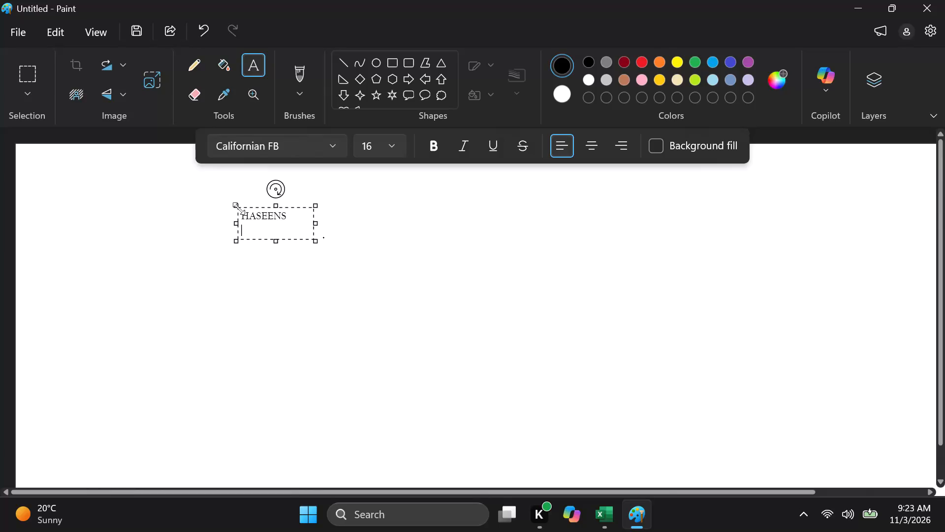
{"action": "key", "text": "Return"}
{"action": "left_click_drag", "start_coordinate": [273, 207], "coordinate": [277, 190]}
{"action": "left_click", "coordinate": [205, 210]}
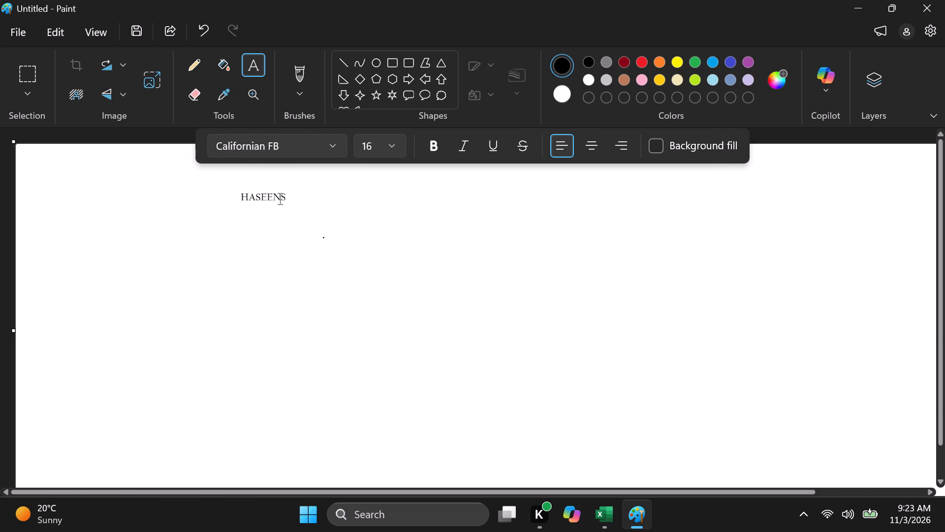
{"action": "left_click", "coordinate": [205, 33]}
Add the text "HASEENA" in Californian FB size 16 in the canvas's upper-left area, shifted slightly toward the left edge.
{"action": "left_click", "coordinate": [233, 212]}
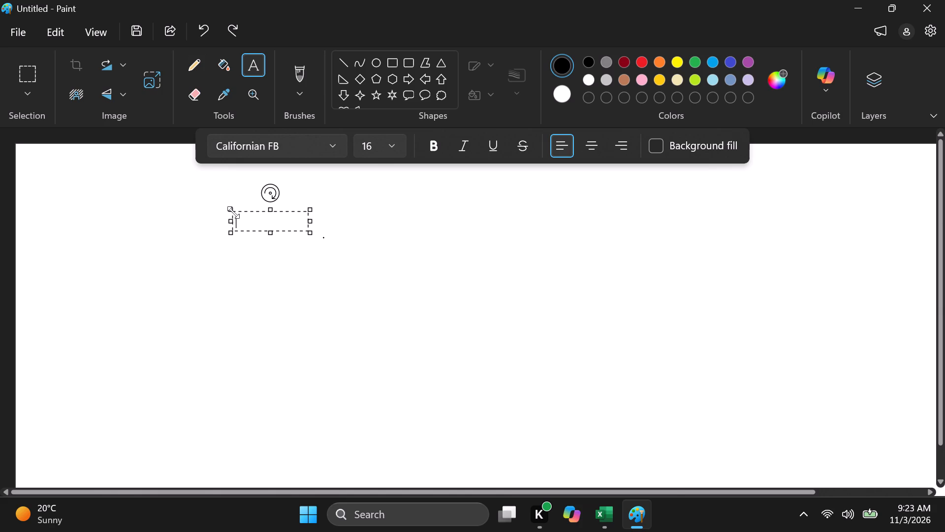
{"action": "type", "text": "HASEENA"}
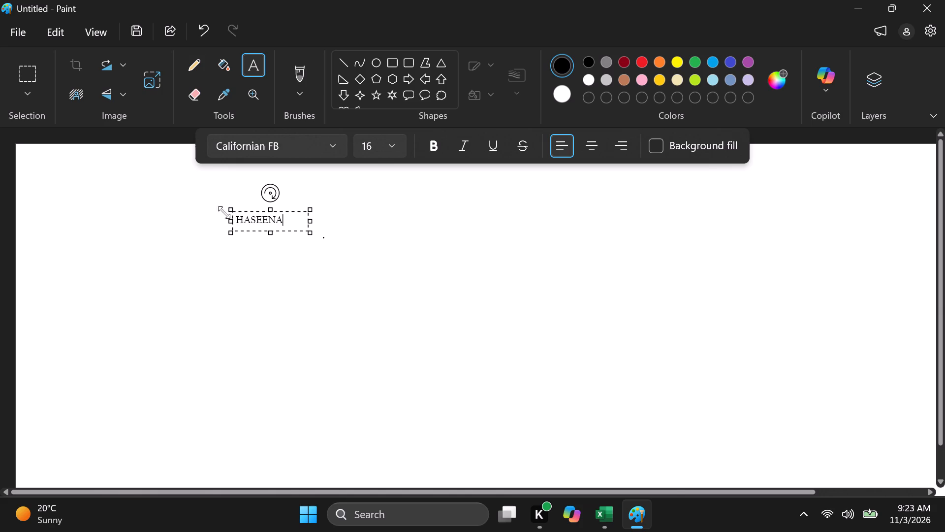
{"action": "left_click", "coordinate": [215, 212]}
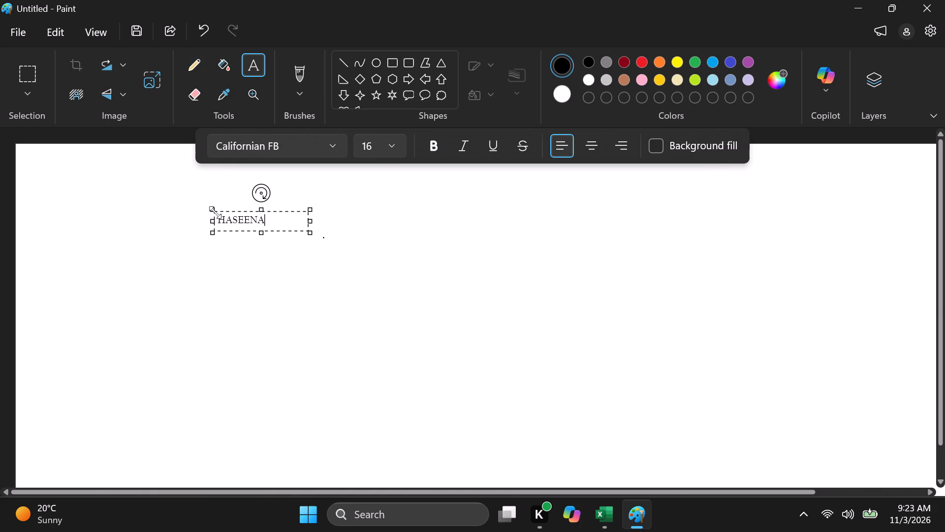
{"action": "left_click", "coordinate": [184, 181]}
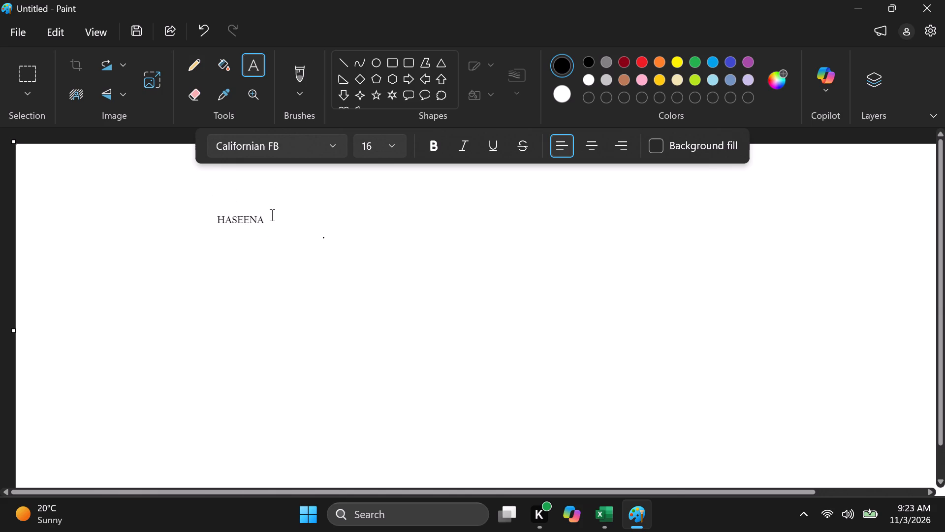
Add the text "FARSANA" to the right of "HASEENA" at about the same height.
{"action": "left_click", "coordinate": [431, 215]}
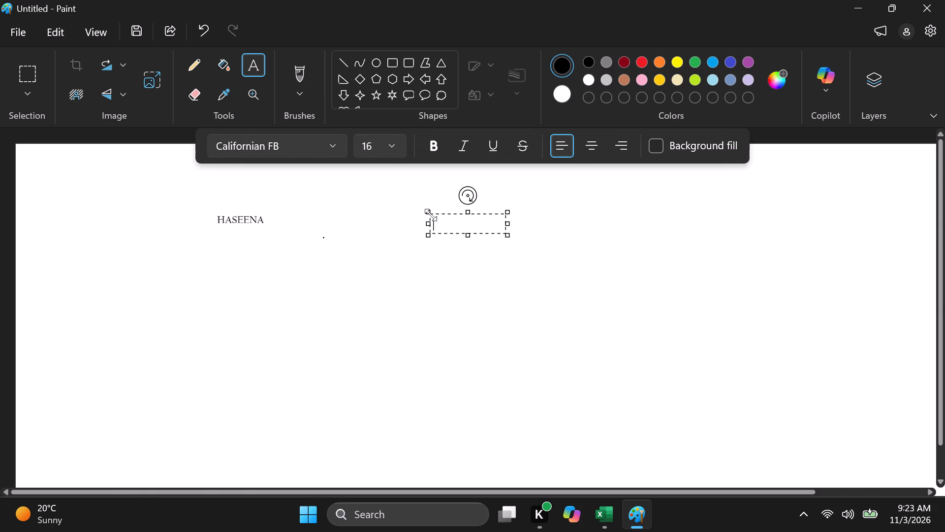
{"action": "type", "text": "FARA"}
{"action": "key", "text": "BackSpace"}
{"action": "type", "text": "SANA"}
Add the text "RIDHA" well below "HASEENA", roughly aligned with its left edge.
{"action": "double_click", "coordinate": [309, 324]}
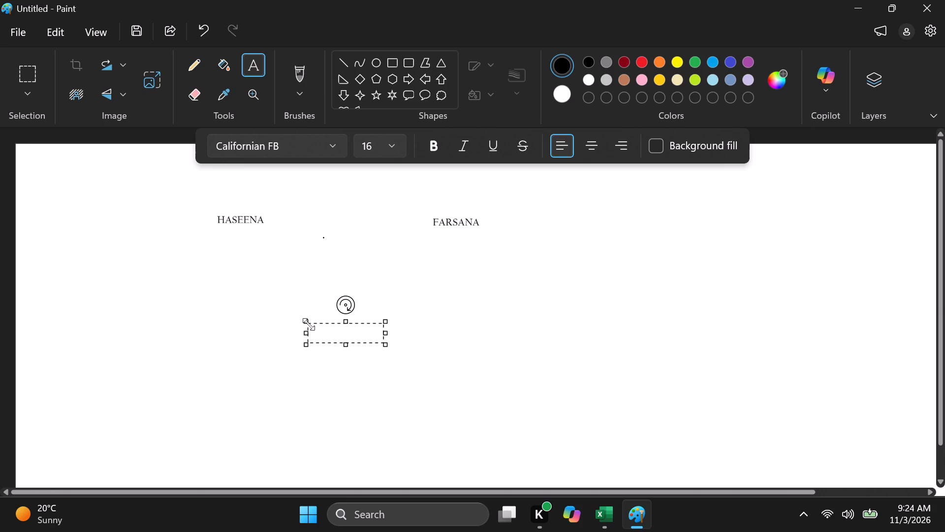
{"action": "left_click", "coordinate": [221, 285]}
{"action": "double_click", "coordinate": [221, 285]}
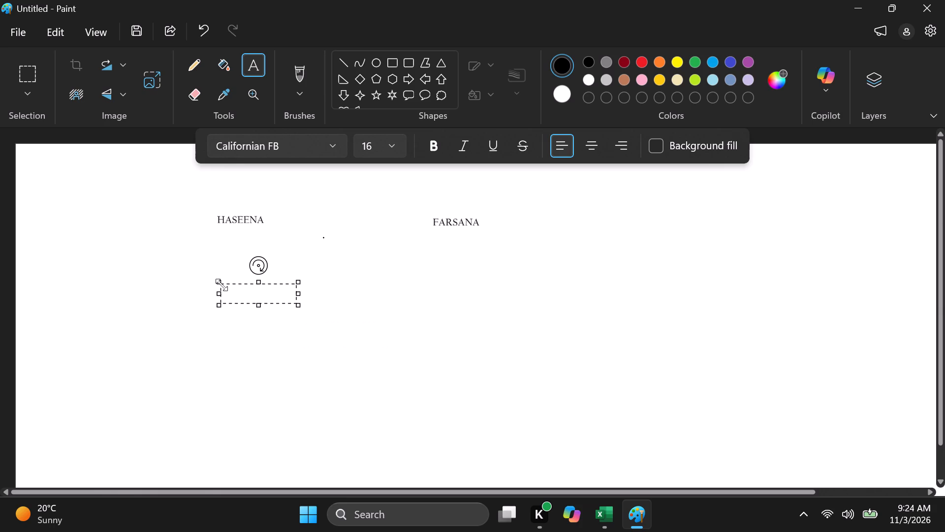
{"action": "left_click", "coordinate": [220, 327]}
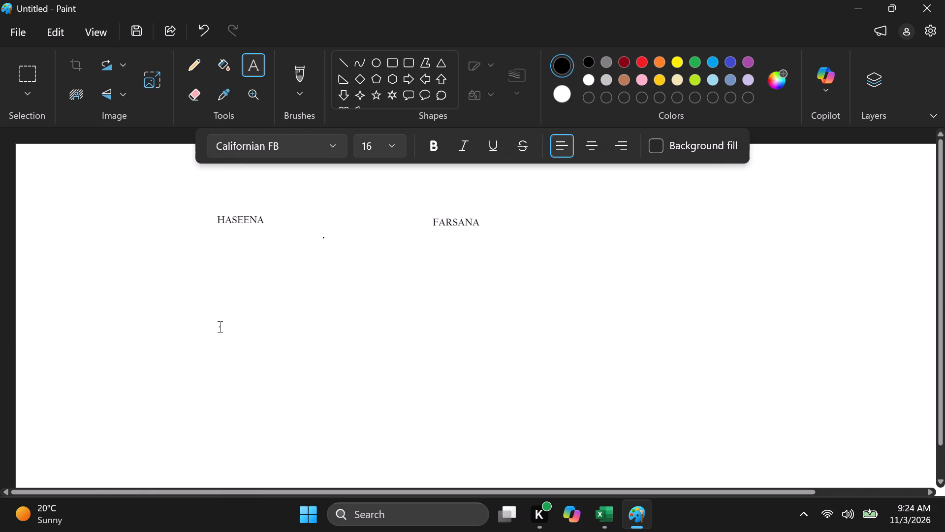
{"action": "left_click", "coordinate": [220, 327]}
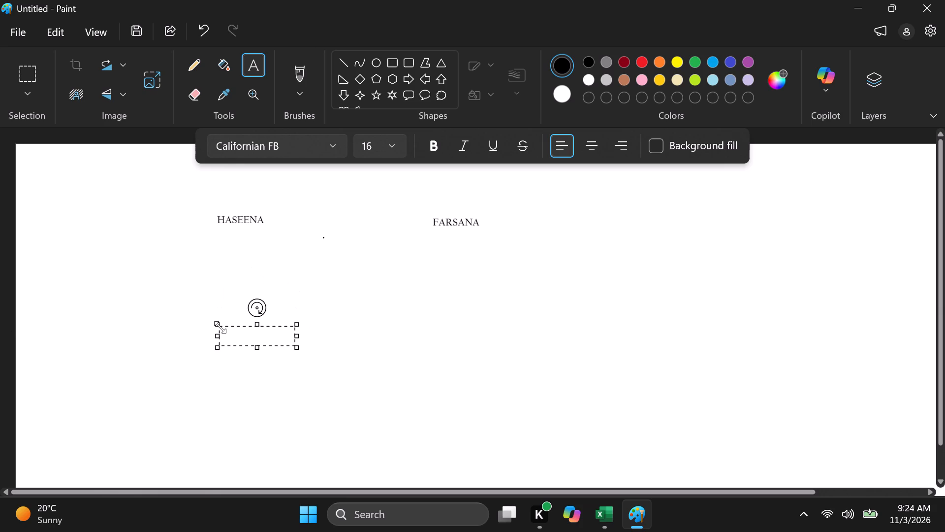
{"action": "type", "text": "RIDHA"}
{"action": "left_click", "coordinate": [410, 314]}
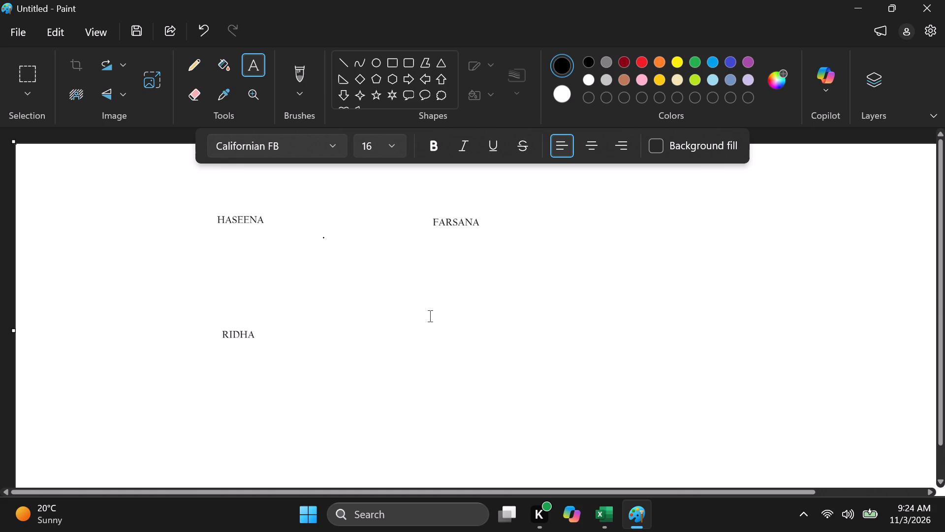
Add the text "KK" below "FARSANA" and adjust its text box so it sits about level with "RIDHA".
{"action": "left_click", "coordinate": [430, 316]}
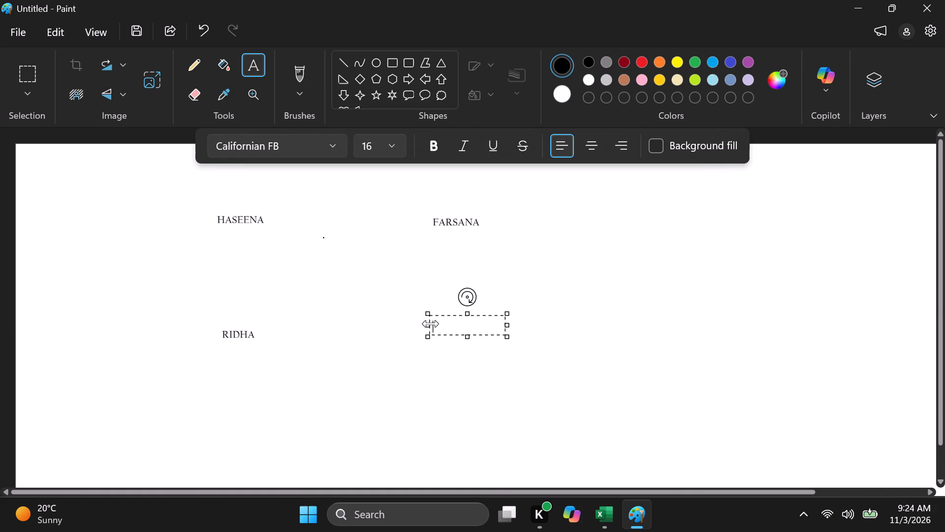
{"action": "type", "text": "KK"}
{"action": "left_click_drag", "start_coordinate": [505, 336], "coordinate": [514, 348]}
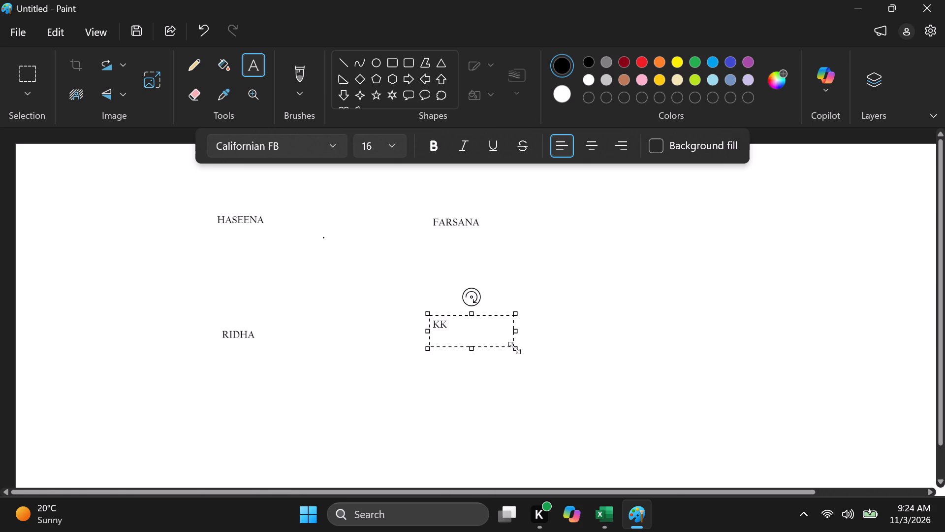
{"action": "left_click_drag", "start_coordinate": [514, 348], "coordinate": [514, 348]}
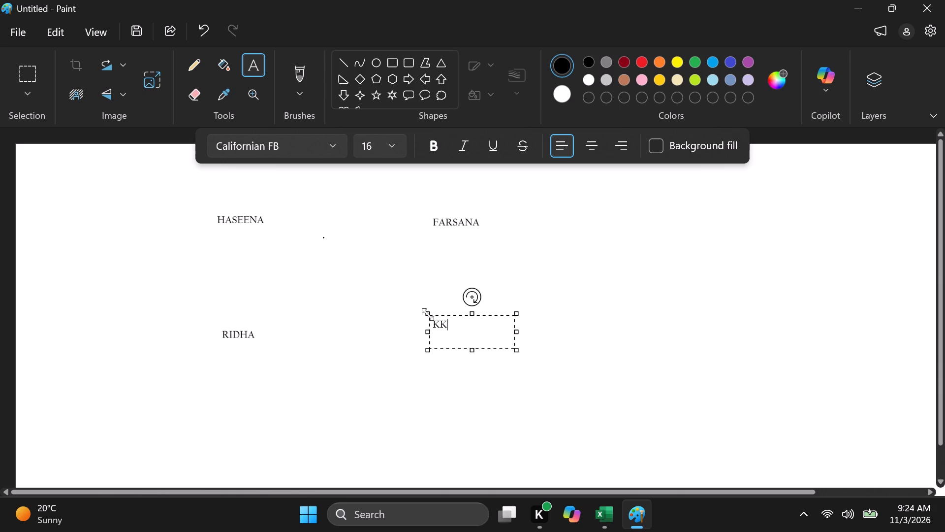
{"action": "left_click_drag", "start_coordinate": [428, 314], "coordinate": [455, 320]}
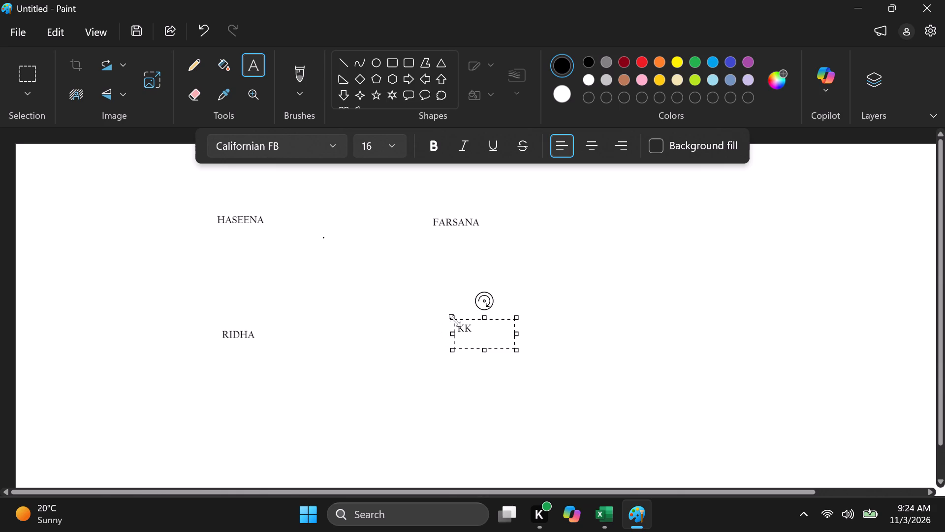
{"action": "left_click_drag", "start_coordinate": [455, 320], "coordinate": [458, 328]}
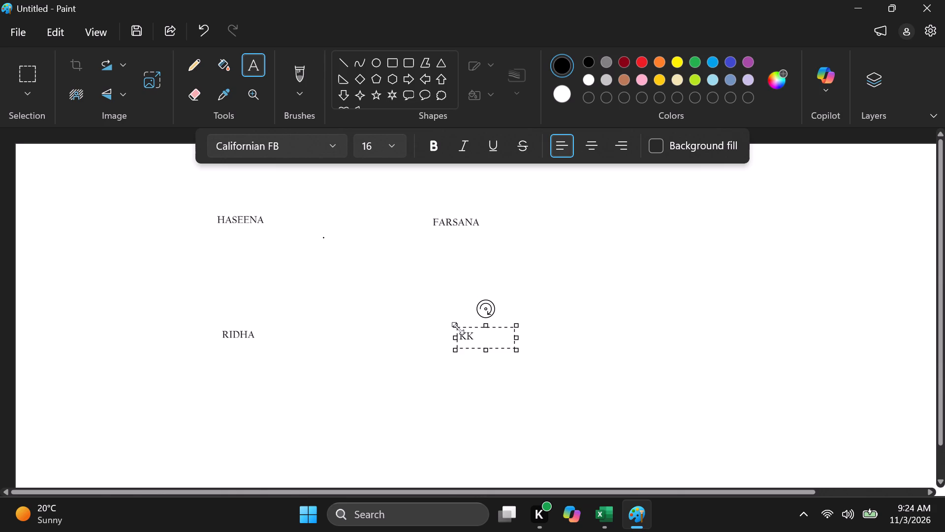
{"action": "left_click_drag", "start_coordinate": [458, 328], "coordinate": [446, 327]}
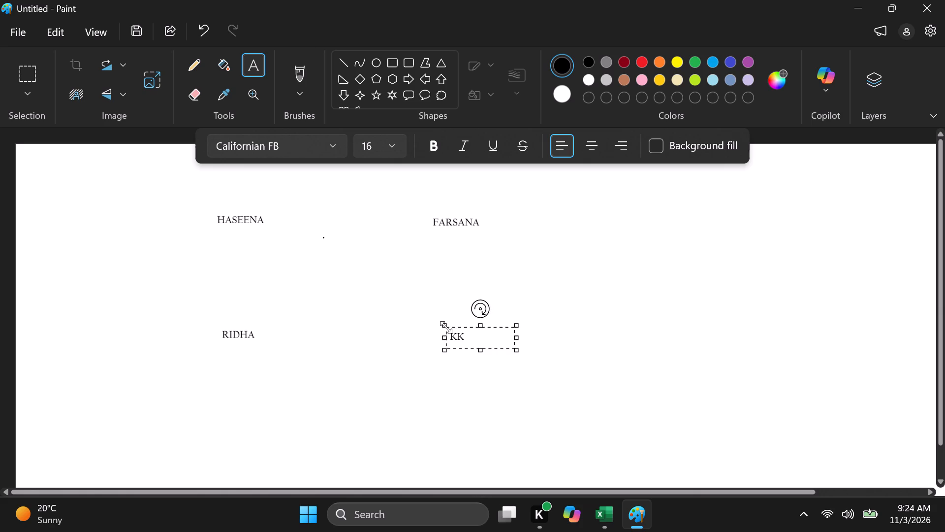
{"action": "left_click_drag", "start_coordinate": [446, 327], "coordinate": [442, 328]}
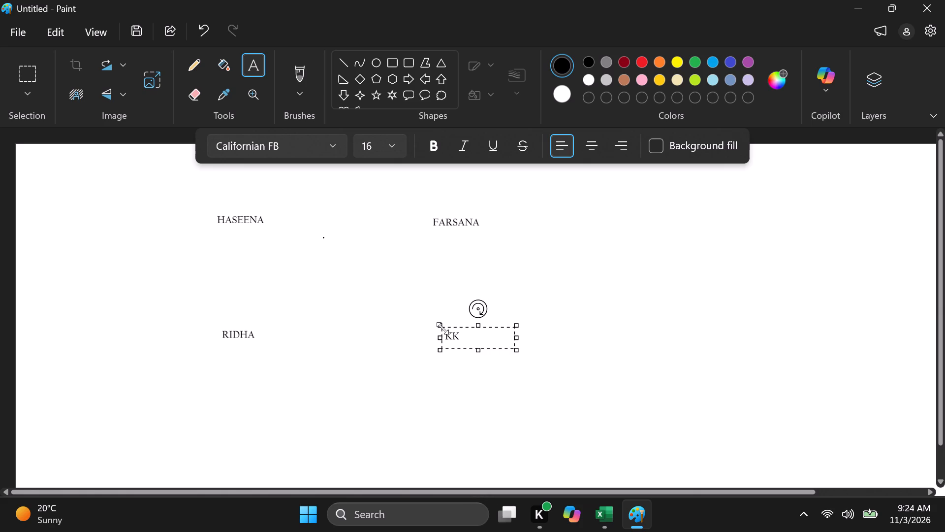
{"action": "left_click_drag", "start_coordinate": [442, 328], "coordinate": [442, 324]}
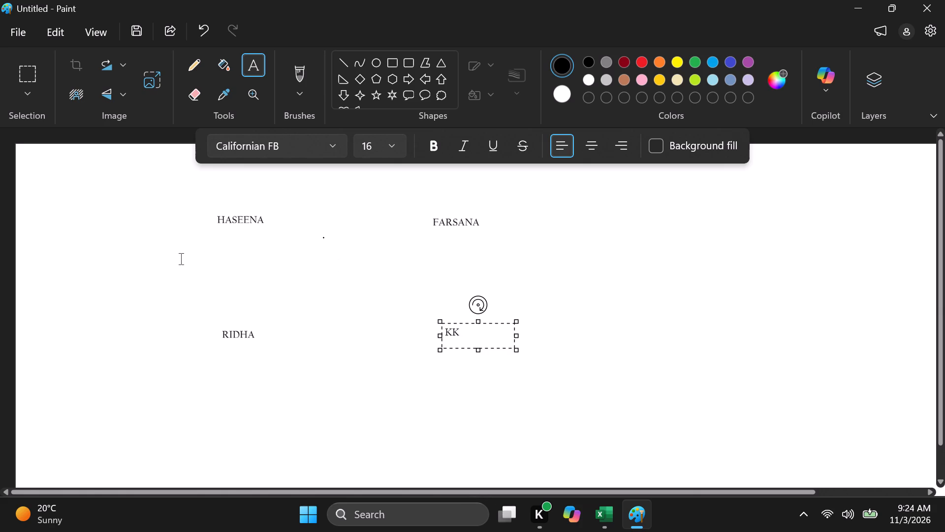
{"action": "left_click", "coordinate": [181, 259]}
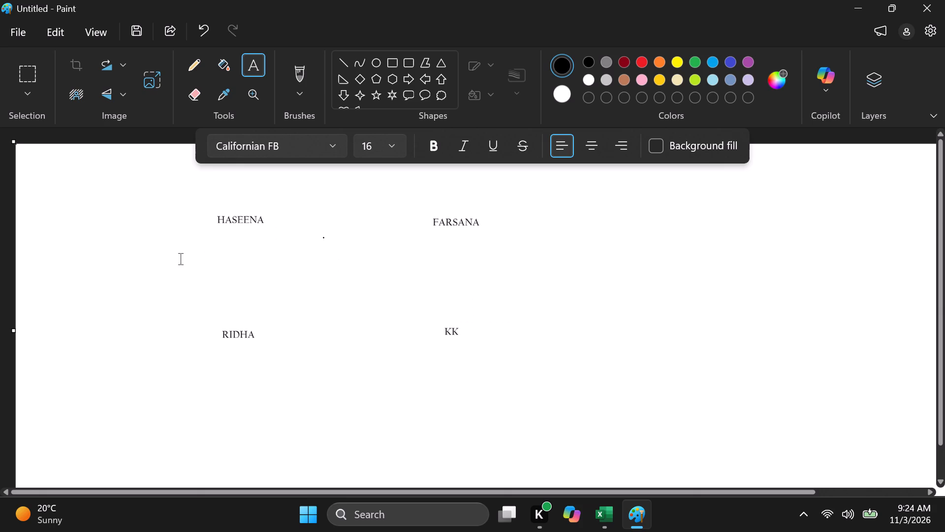
Add a text box just to the right of "HASEENA" containing "1" and "2", separated by a blank line.
{"action": "left_click", "coordinate": [344, 60]}
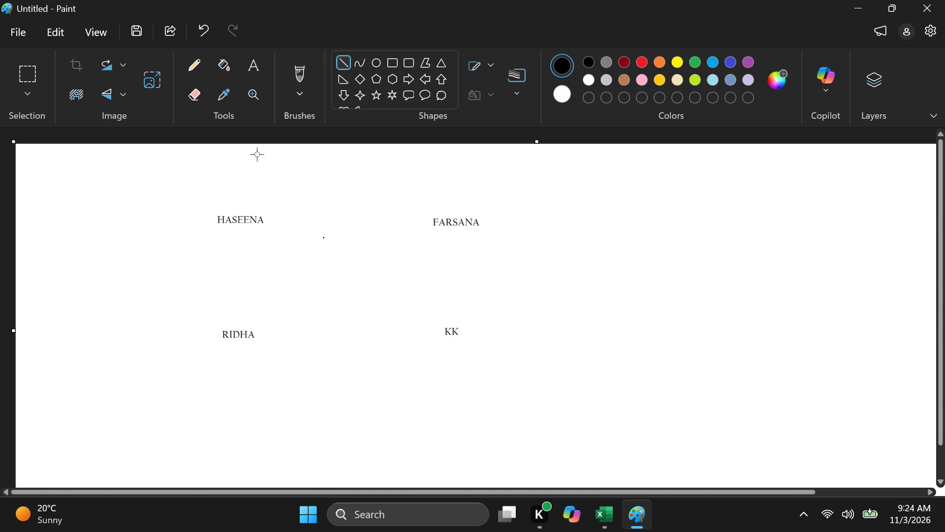
{"action": "left_click", "coordinate": [247, 69]}
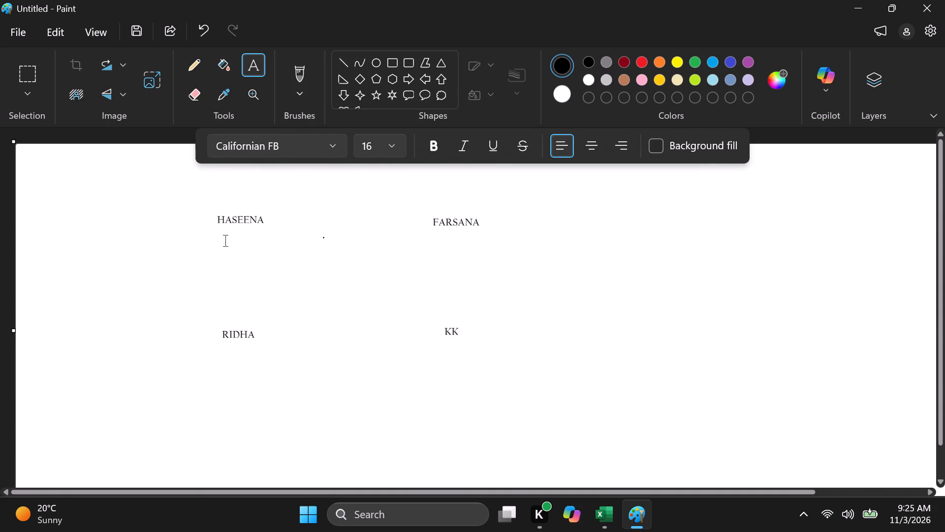
{"action": "left_click", "coordinate": [275, 221]}
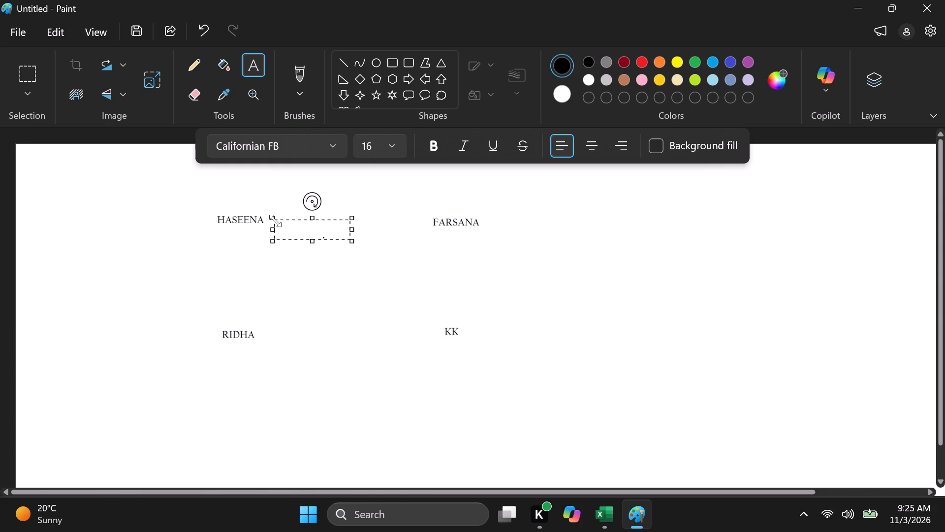
{"action": "left_click_drag", "start_coordinate": [275, 221], "coordinate": [271, 209]}
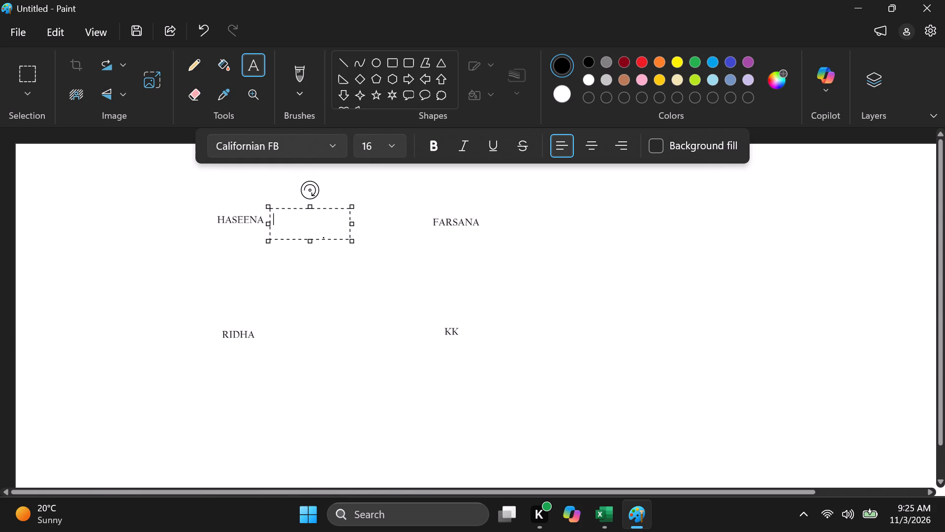
{"action": "key", "text": "1"}
{"action": "key", "text": "Return"}
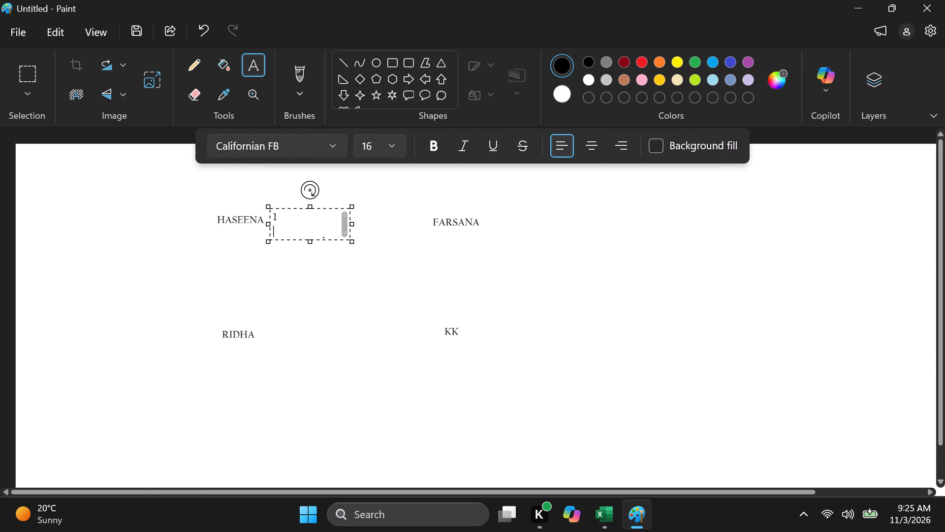
{"action": "key", "text": "Return"}
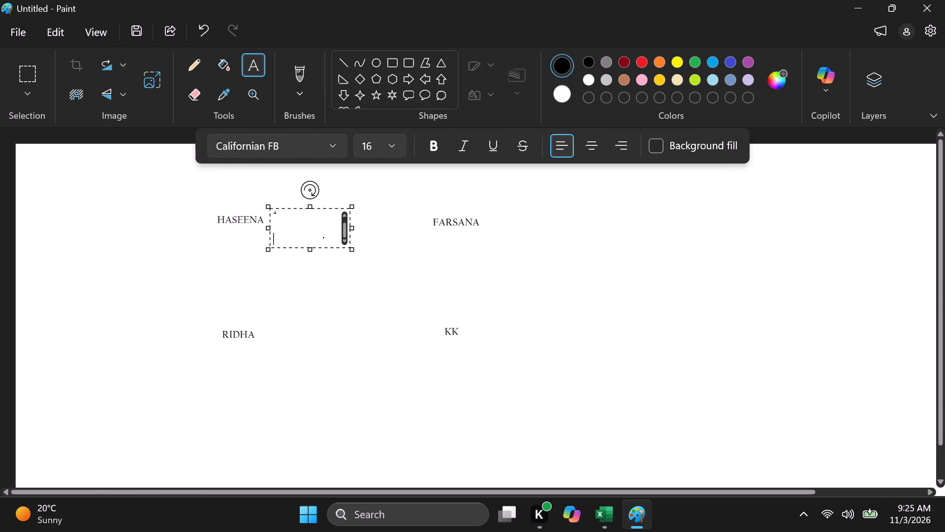
{"action": "key", "text": "2"}
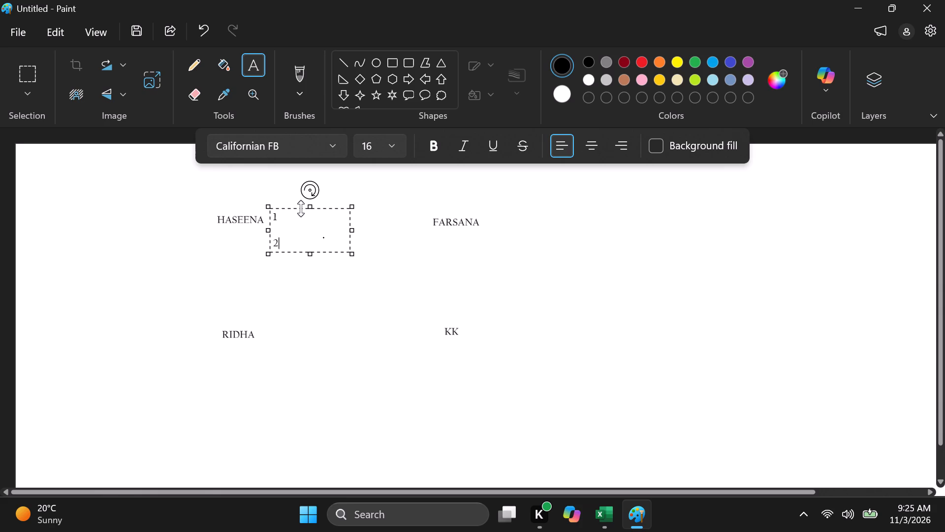
Lower the "1" and "2" text box beside "HASEENA" slightly, extend it downward until both numbers fit, and place it.
{"action": "left_click_drag", "start_coordinate": [310, 209], "coordinate": [309, 210]}
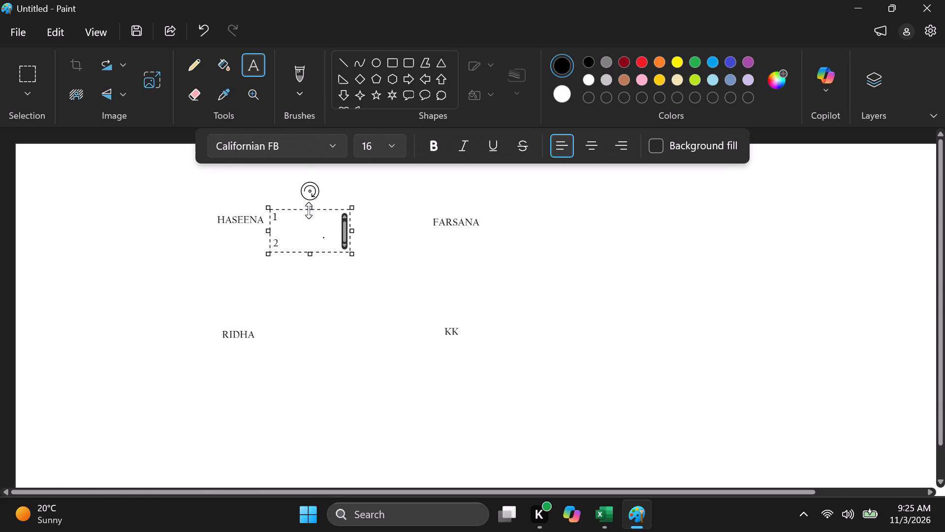
{"action": "left_click_drag", "start_coordinate": [309, 210], "coordinate": [309, 219]}
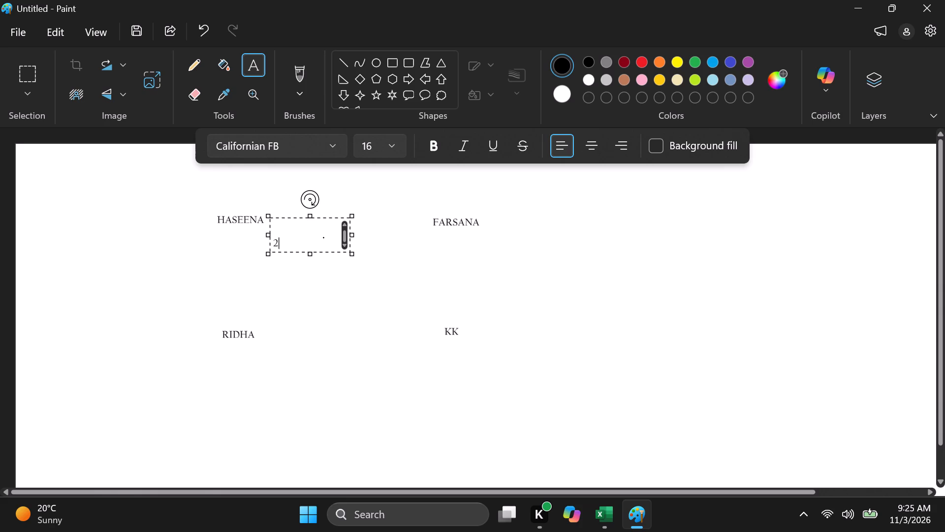
{"action": "left_click", "coordinate": [308, 251]}
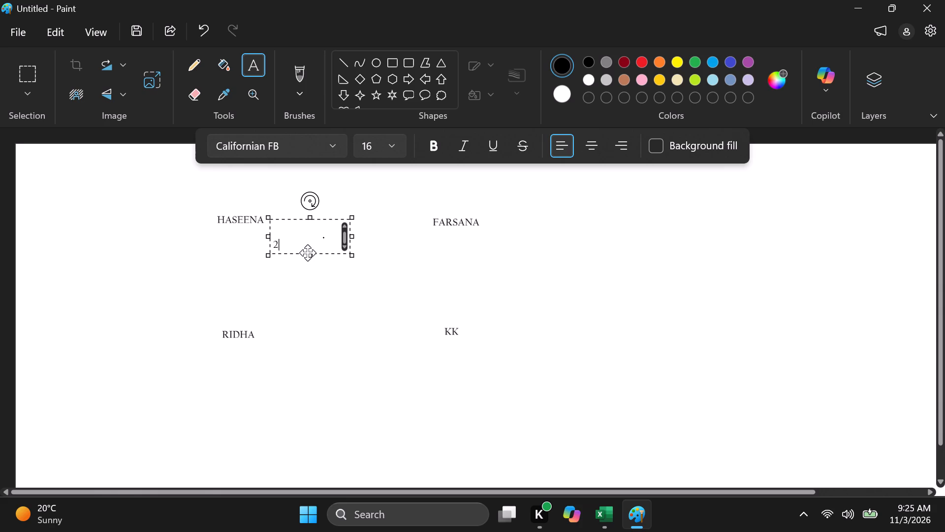
{"action": "left_click_drag", "start_coordinate": [310, 256], "coordinate": [307, 268]}
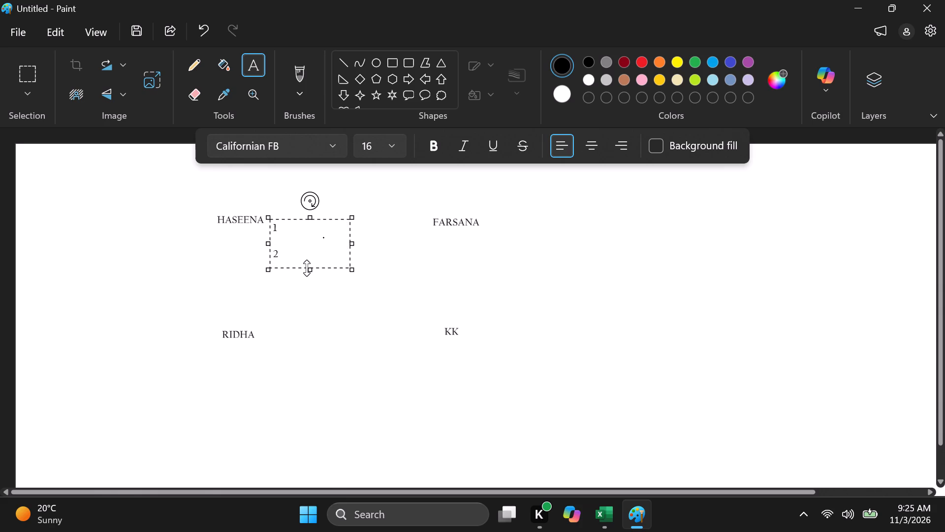
{"action": "left_click_drag", "start_coordinate": [307, 268], "coordinate": [304, 301]}
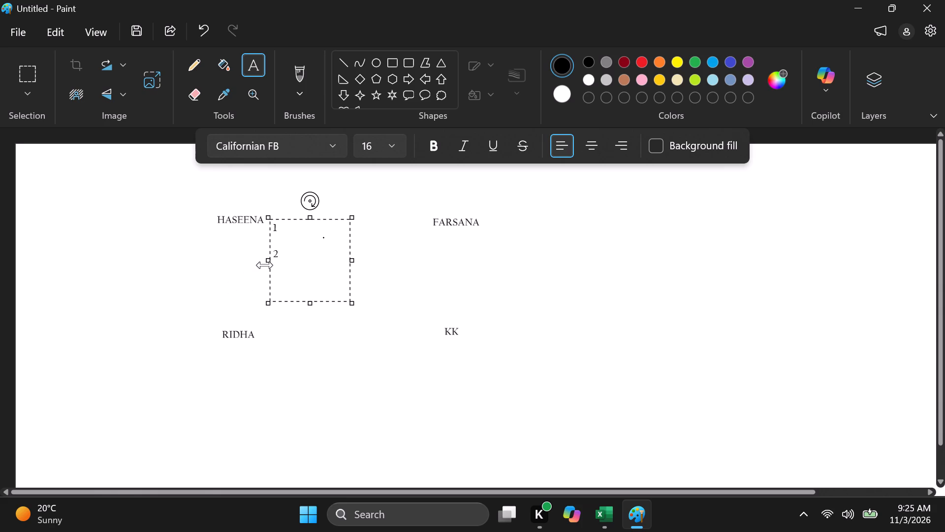
{"action": "right_click", "coordinate": [289, 268]}
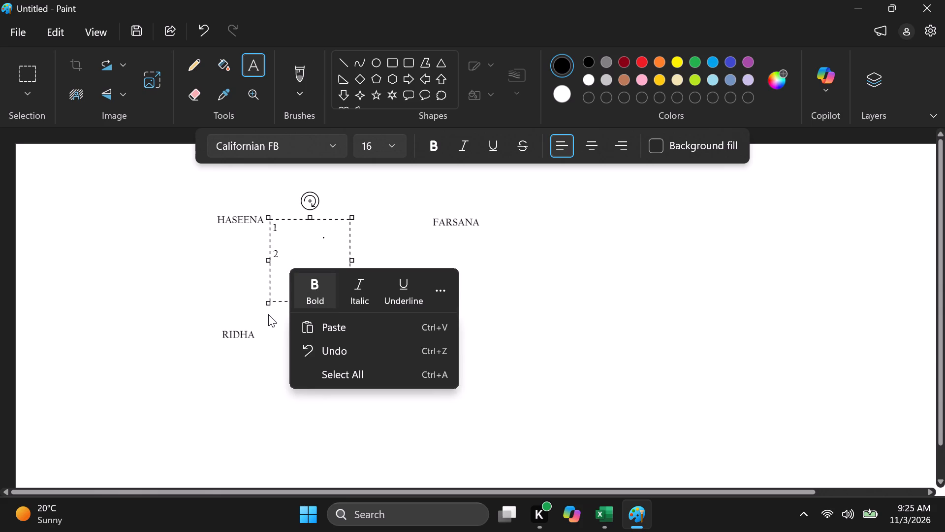
{"action": "left_click", "coordinate": [214, 290]}
{"action": "left_click", "coordinate": [387, 236]}
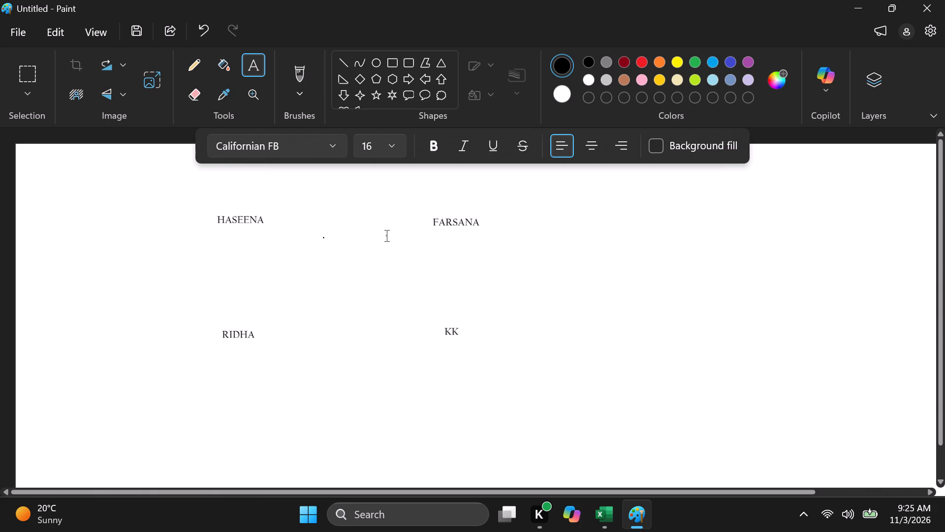
Add "1" and "2" with a blank line between them just left of "FARSANA", level with the numbers beside "HASEENA".
{"action": "left_click", "coordinate": [406, 230]}
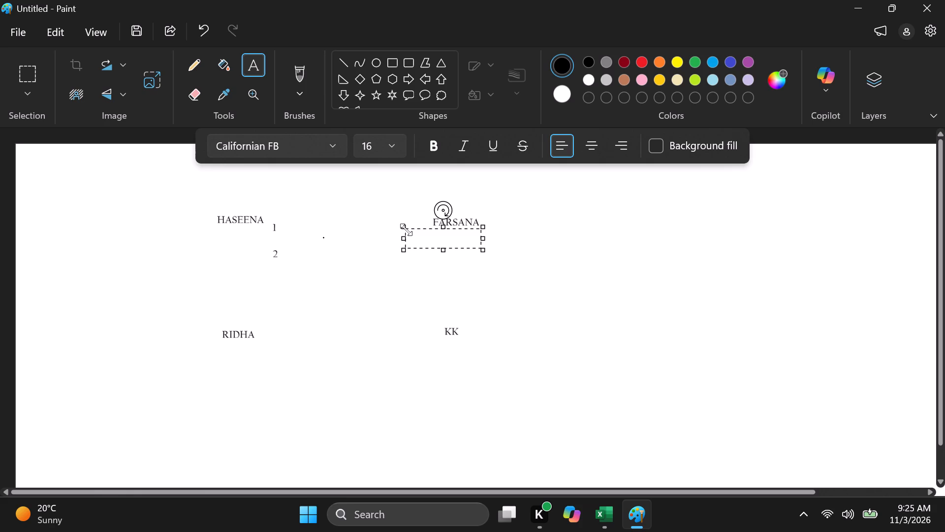
{"action": "key", "text": "1"}
{"action": "key", "text": "Return"}
{"action": "key", "text": "Return"}
{"action": "key", "text": "2"}
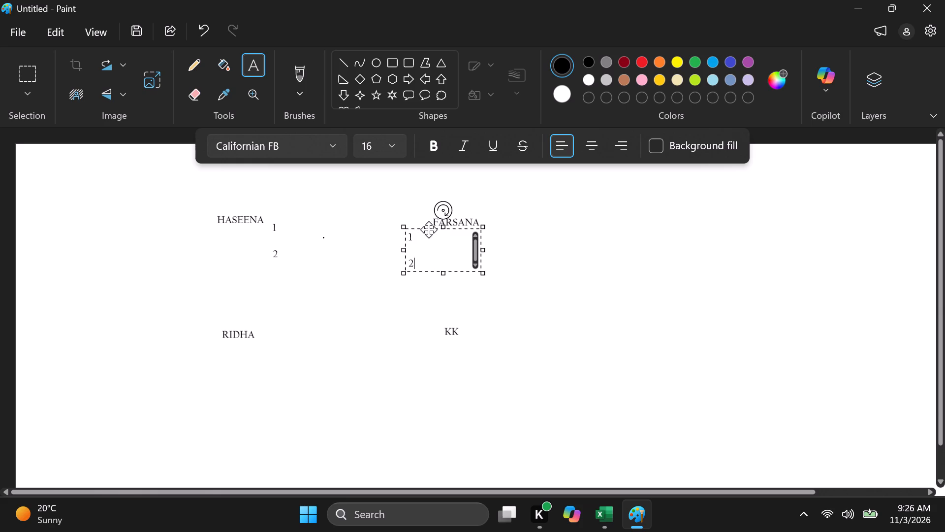
{"action": "left_click_drag", "start_coordinate": [429, 230], "coordinate": [434, 220]}
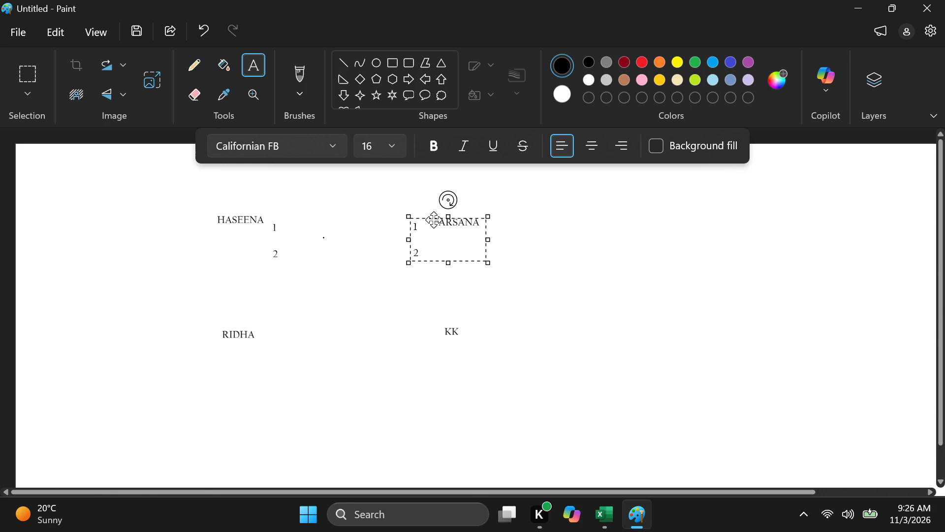
{"action": "left_click_drag", "start_coordinate": [434, 220], "coordinate": [439, 221]}
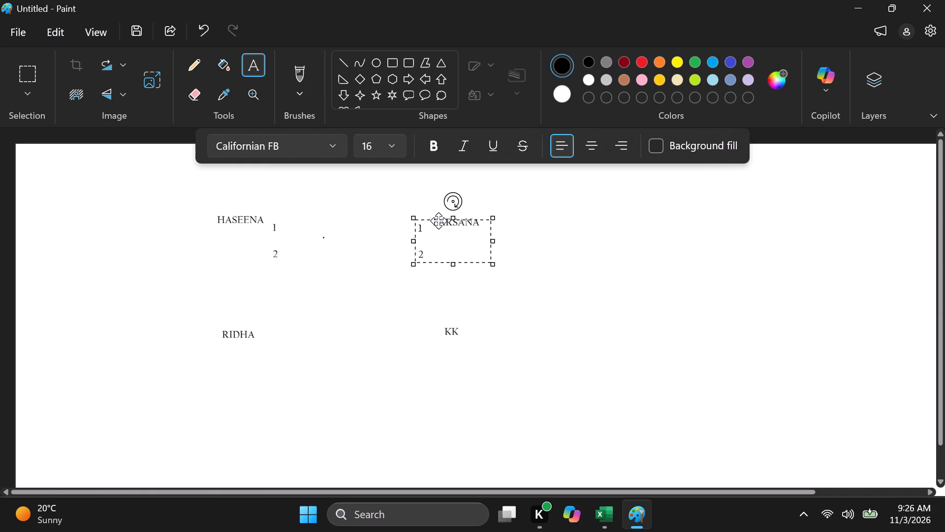
{"action": "left_click_drag", "start_coordinate": [439, 221], "coordinate": [440, 220]}
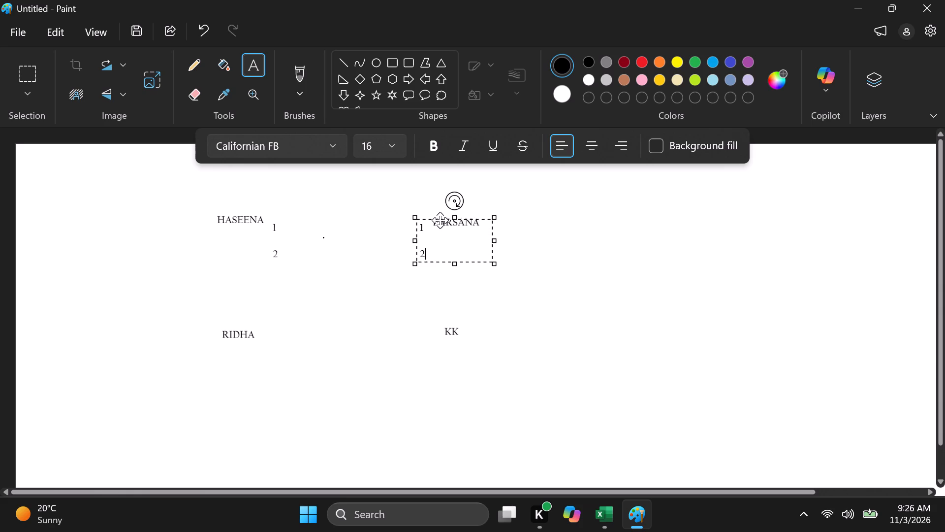
{"action": "left_click", "coordinate": [440, 220]}
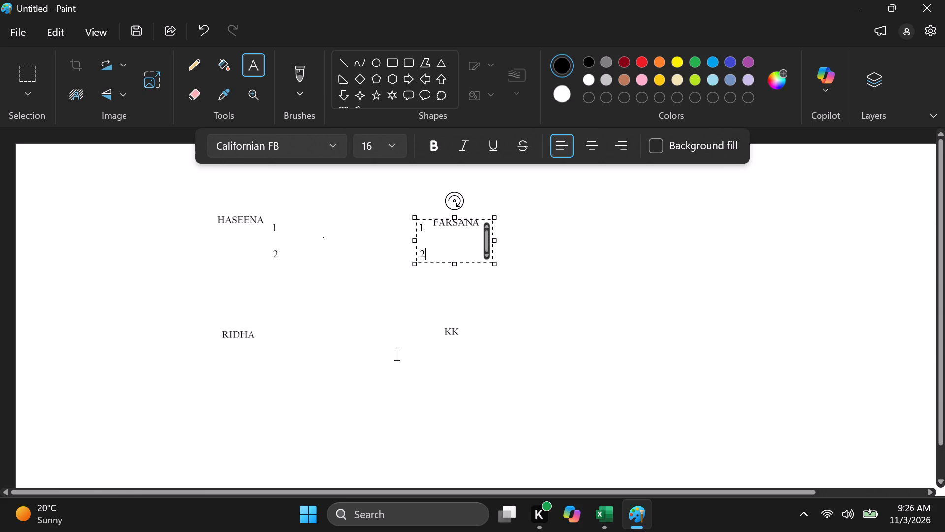
Add "1" and "2" with a blank line between them right of "RIDHA", one above and one below the name's level.
{"action": "double_click", "coordinate": [265, 337]}
{"action": "left_click", "coordinate": [265, 337]}
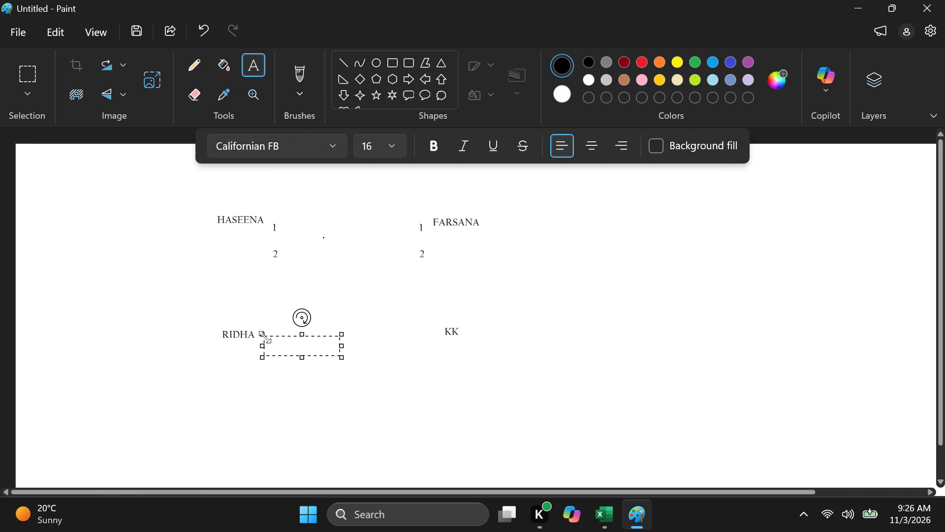
{"action": "key", "text": "1"}
{"action": "key", "text": "Return"}
{"action": "key", "text": "Return"}
{"action": "key", "text": "2"}
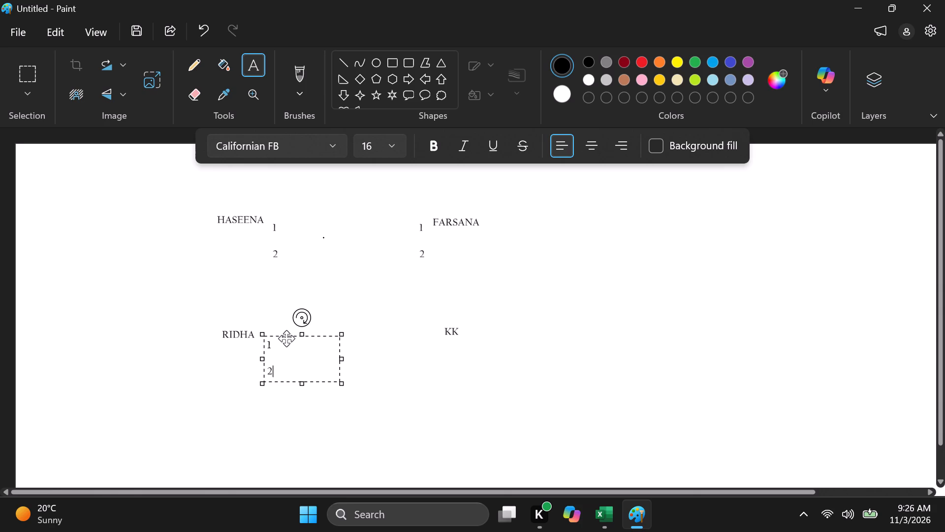
{"action": "left_click_drag", "start_coordinate": [286, 338], "coordinate": [283, 307]}
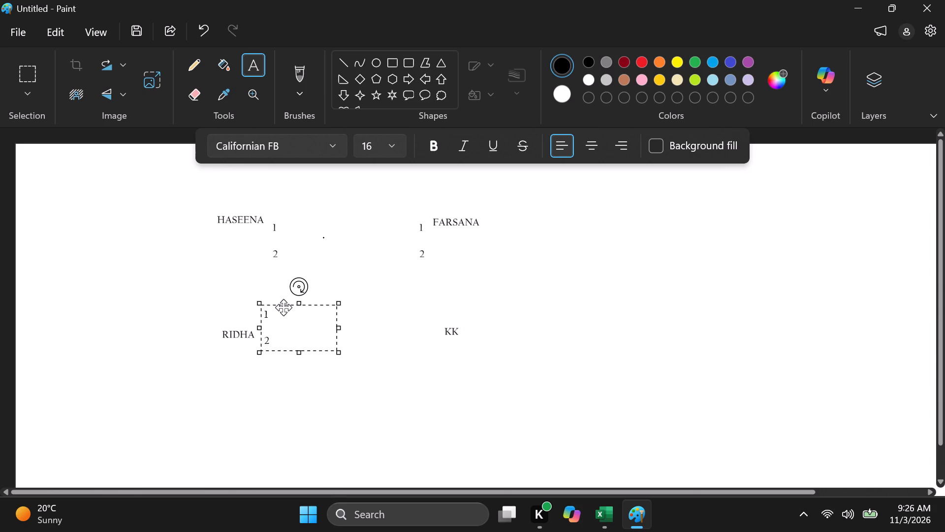
{"action": "left_click_drag", "start_coordinate": [283, 307], "coordinate": [291, 311]}
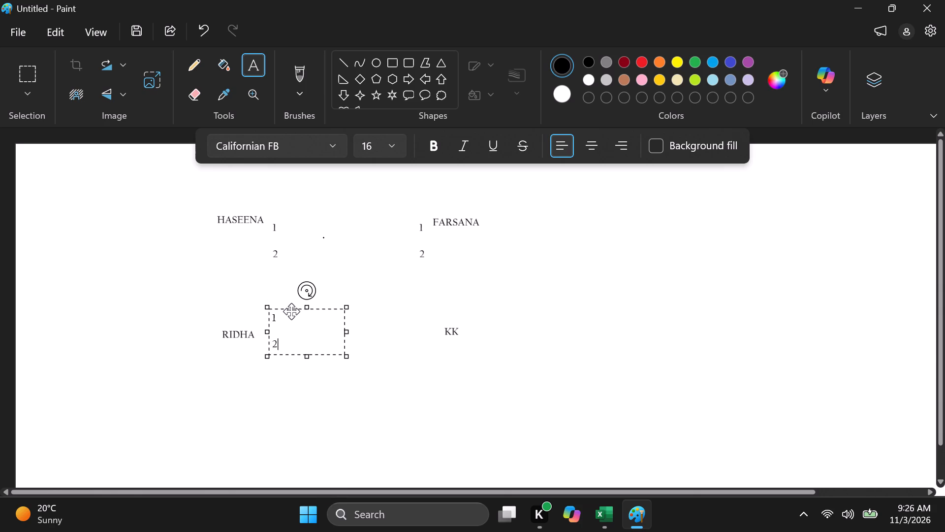
{"action": "double_click", "coordinate": [228, 383]}
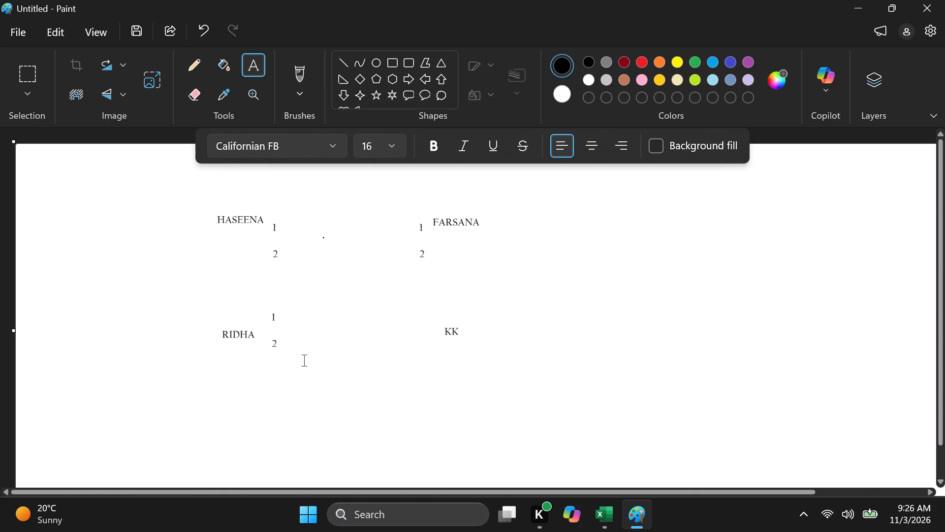
Add "1" and "2" with a blank line between them left of "KK", level with the numbers beside "RIDHA".
{"action": "left_click", "coordinate": [410, 337]}
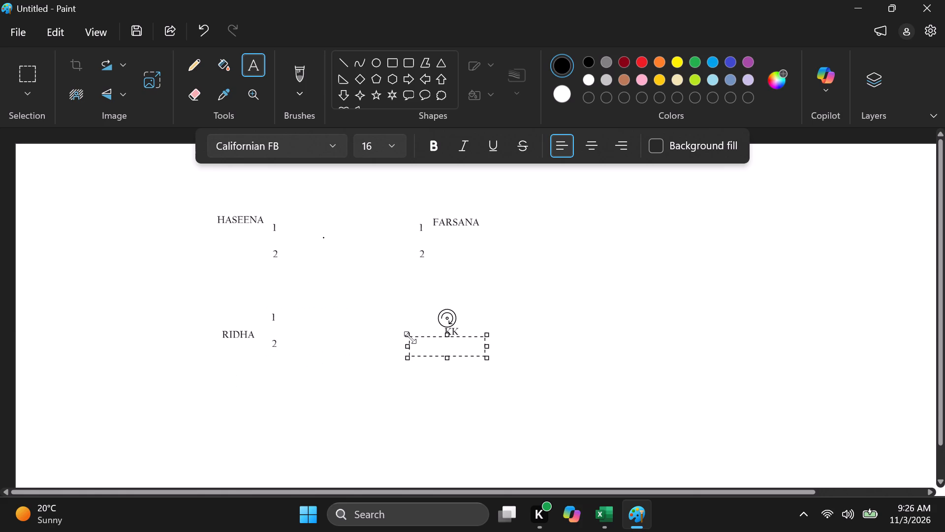
{"action": "key", "text": "1"}
{"action": "key", "text": "Return"}
{"action": "key", "text": "Return"}
{"action": "key", "text": "2"}
{"action": "left_click_drag", "start_coordinate": [413, 338], "coordinate": [412, 321]}
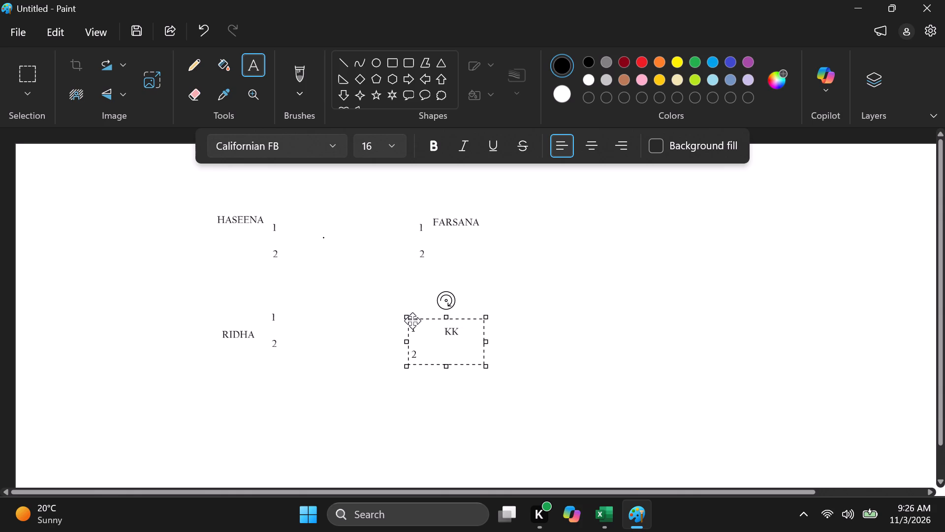
{"action": "left_click_drag", "start_coordinate": [412, 321], "coordinate": [420, 310]}
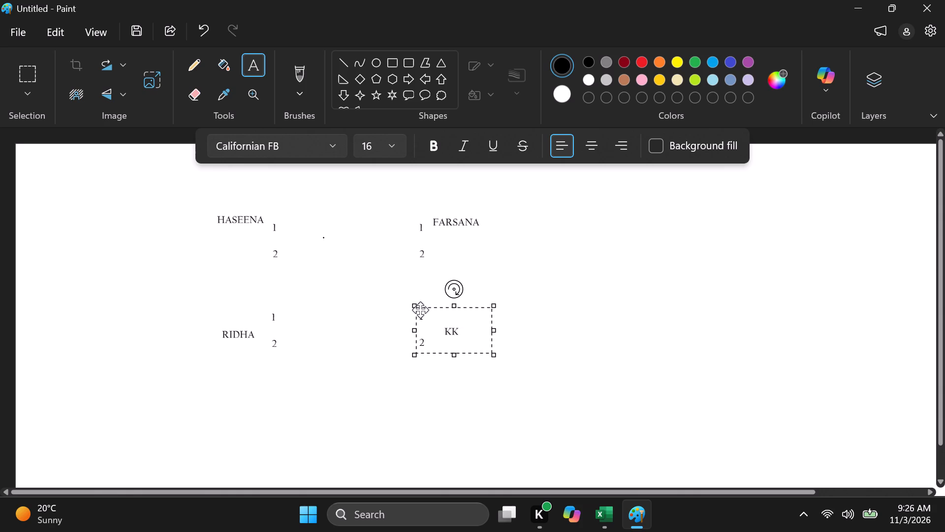
{"action": "left_click_drag", "start_coordinate": [420, 310], "coordinate": [420, 312]}
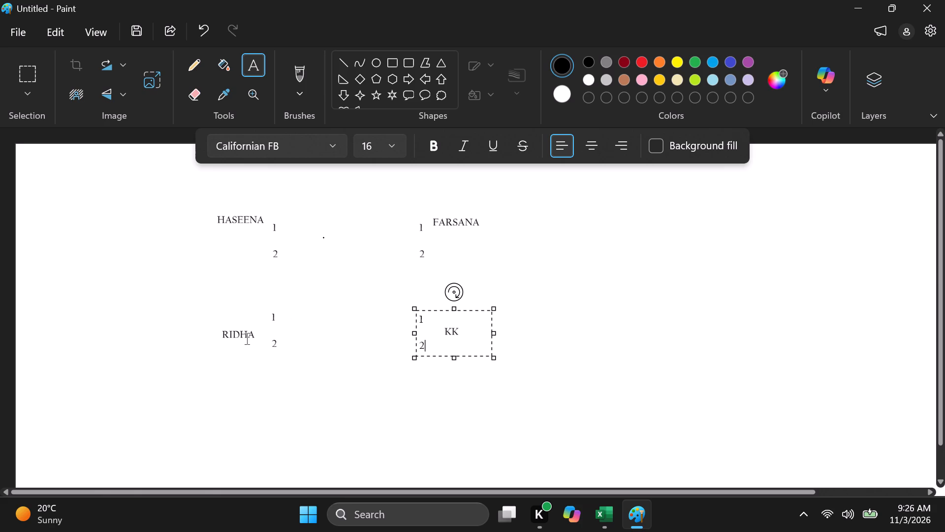
Check the Conversation statuses in the Excel member details sheet and draw a straight Paint line linking FARSANA's "1" to HASEENA's "1".
{"action": "left_click", "coordinate": [190, 313]}
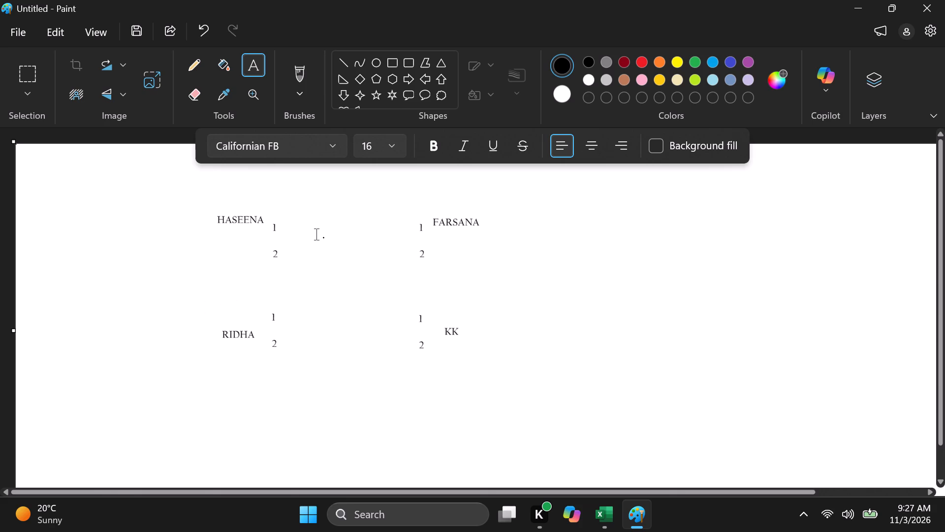
{"action": "left_click", "coordinate": [343, 65]}
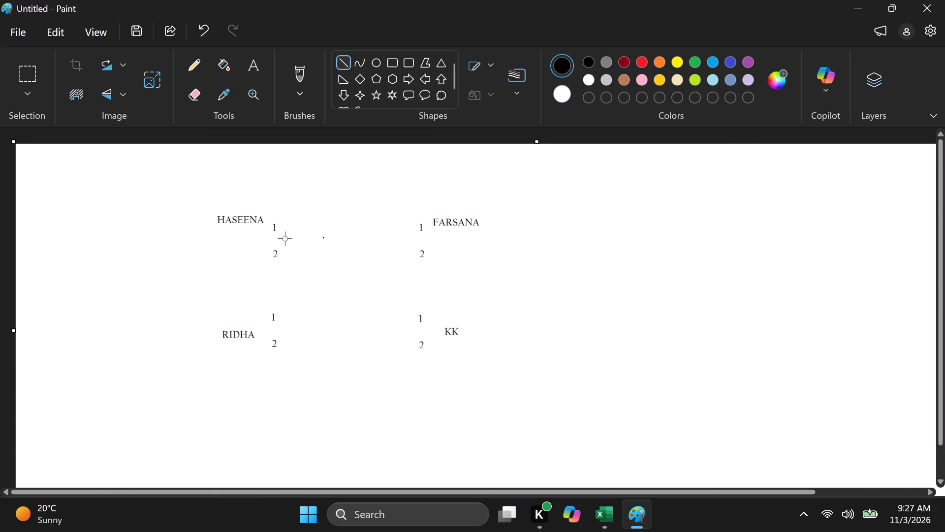
{"action": "left_click", "coordinate": [339, 239]}
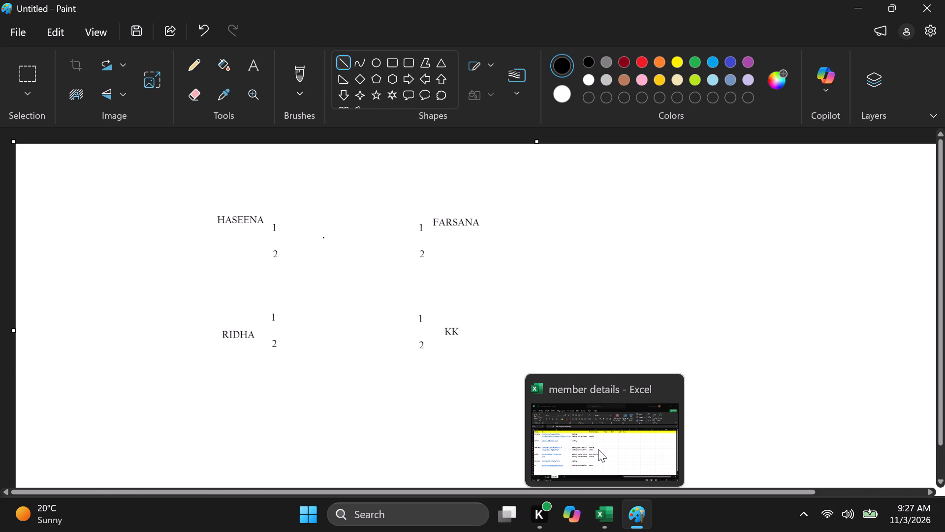
{"action": "left_click", "coordinate": [598, 449]}
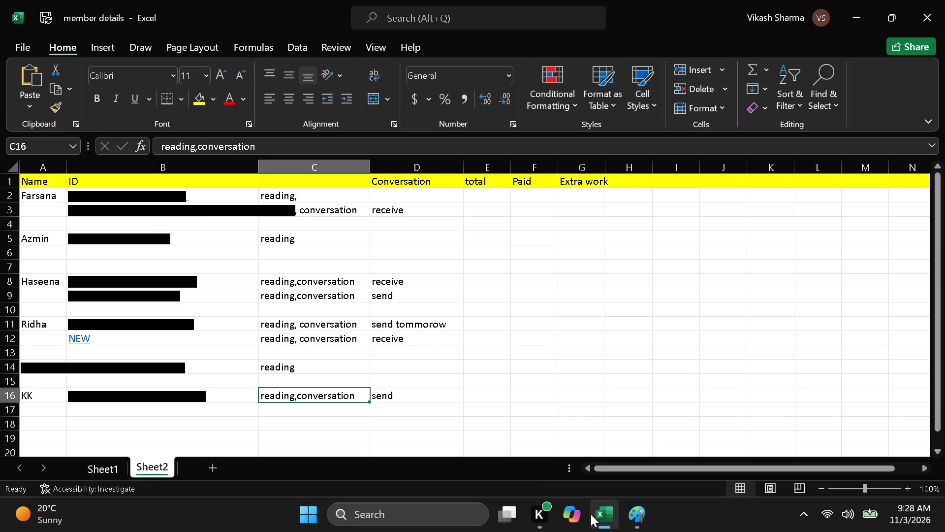
{"action": "left_click", "coordinate": [633, 473]}
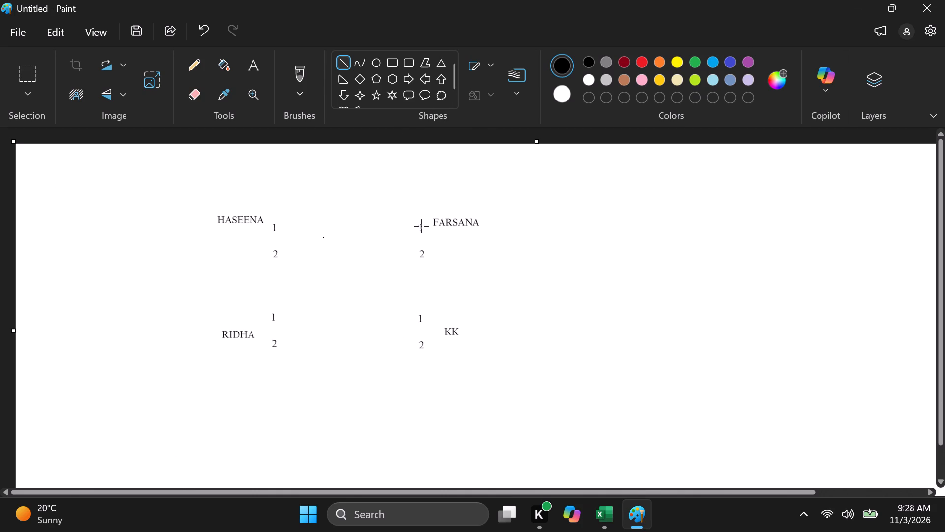
{"action": "left_click_drag", "start_coordinate": [421, 226], "coordinate": [277, 226]}
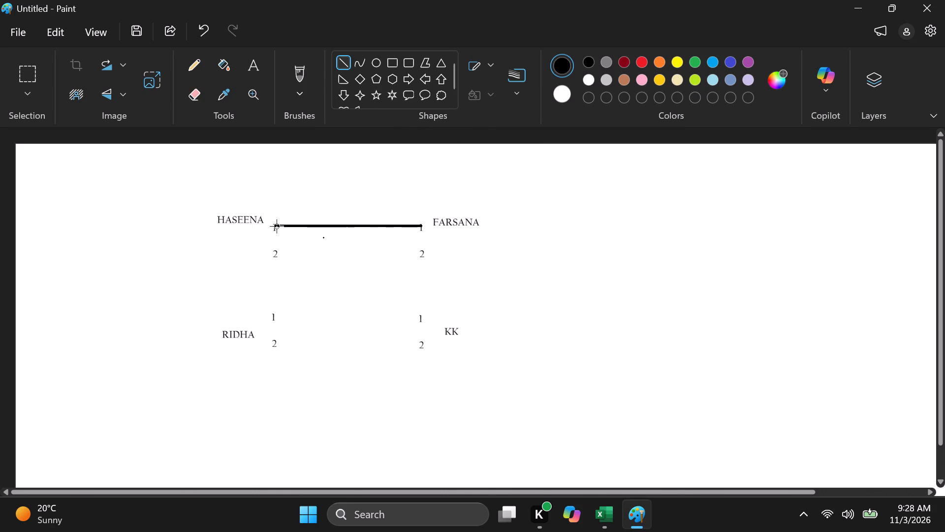
{"action": "left_click_drag", "start_coordinate": [277, 226], "coordinate": [276, 226]}
{"action": "left_click_drag", "start_coordinate": [276, 226], "coordinate": [276, 227]}
{"action": "left_click_drag", "start_coordinate": [276, 227], "coordinate": [278, 227]}
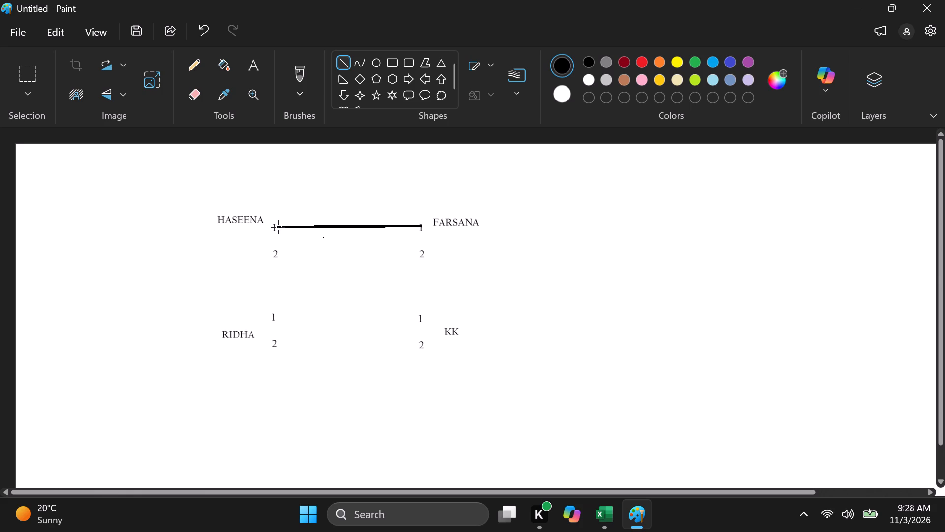
{"action": "left_click_drag", "start_coordinate": [278, 227], "coordinate": [278, 226]}
{"action": "left_click", "coordinate": [278, 226]}
{"action": "left_click", "coordinate": [247, 234]}
Draw a straight vertical line from the "2" beside "HASEENA" down to the "1" beside "RIDHA".
{"action": "left_click_drag", "start_coordinate": [273, 255], "coordinate": [273, 287]}
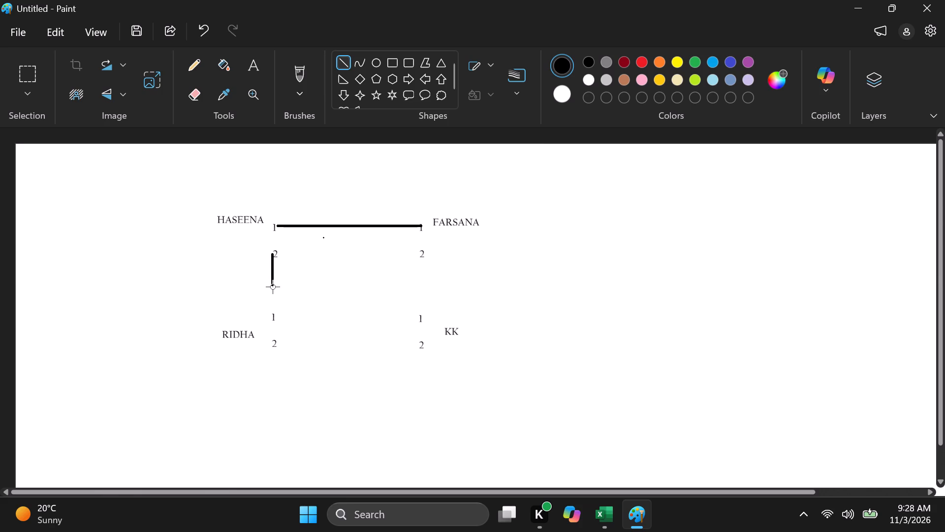
{"action": "left_click_drag", "start_coordinate": [273, 287], "coordinate": [280, 299]}
{"action": "left_click_drag", "start_coordinate": [280, 299], "coordinate": [273, 315]}
{"action": "left_click", "coordinate": [199, 301]}
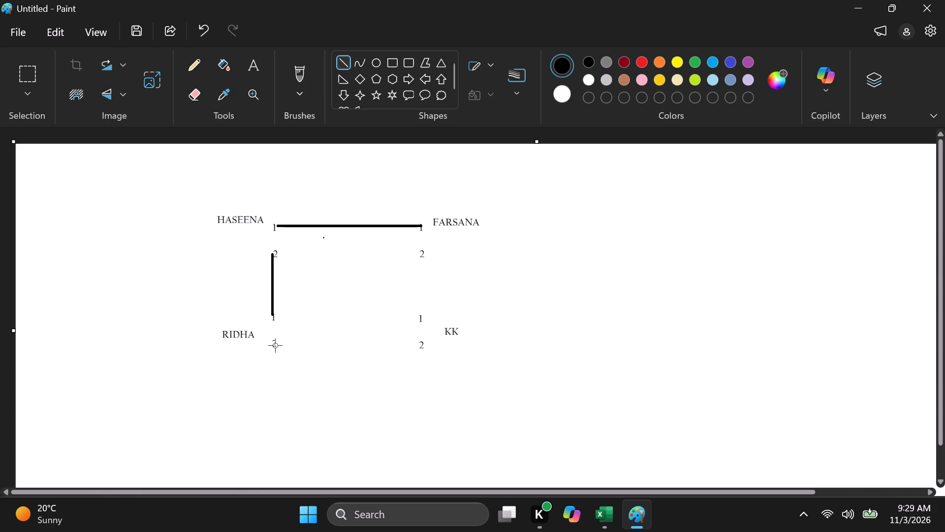
Draw a straight line from the "2" beside "RIDHA" to the "2" beside "KK", nudge it slightly right, and place it.
{"action": "left_click_drag", "start_coordinate": [278, 343], "coordinate": [393, 342]}
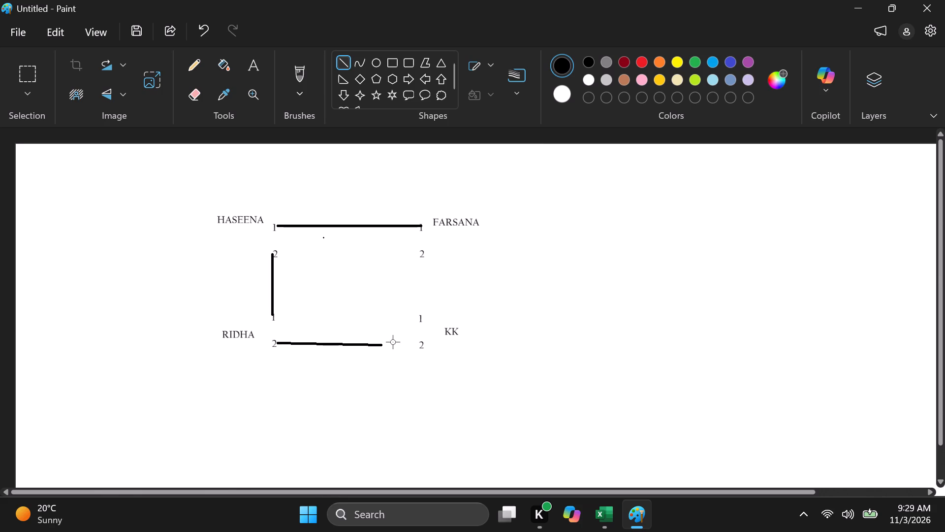
{"action": "left_click_drag", "start_coordinate": [393, 342], "coordinate": [412, 344]}
{"action": "left_click_drag", "start_coordinate": [412, 344], "coordinate": [414, 343]}
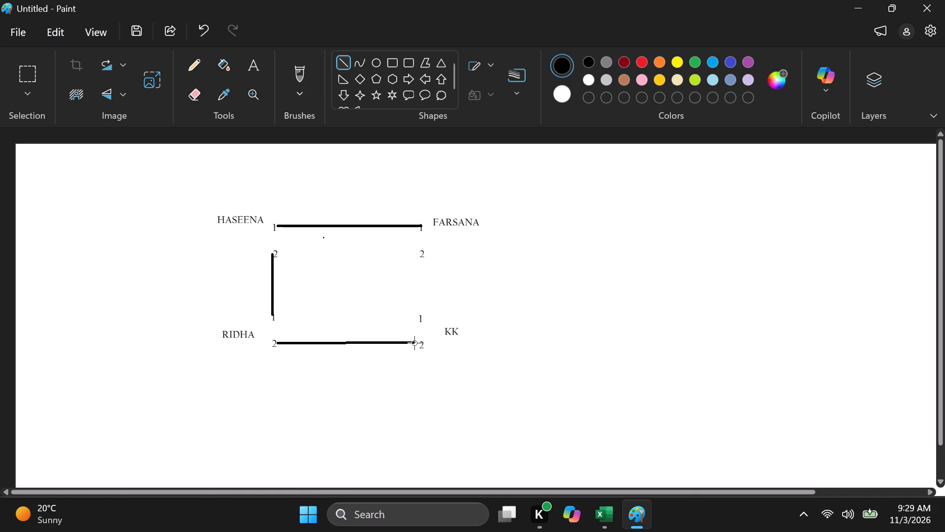
{"action": "left_click_drag", "start_coordinate": [414, 343], "coordinate": [414, 343]}
{"action": "key", "text": "Right"}
{"action": "key", "text": "Right"}
{"action": "key", "text": "Right"}
{"action": "left_click", "coordinate": [557, 186]}
Erase the "1" and "2" beside "KK" and the "2" beside "FARSANA".
{"action": "left_click", "coordinate": [192, 90]}
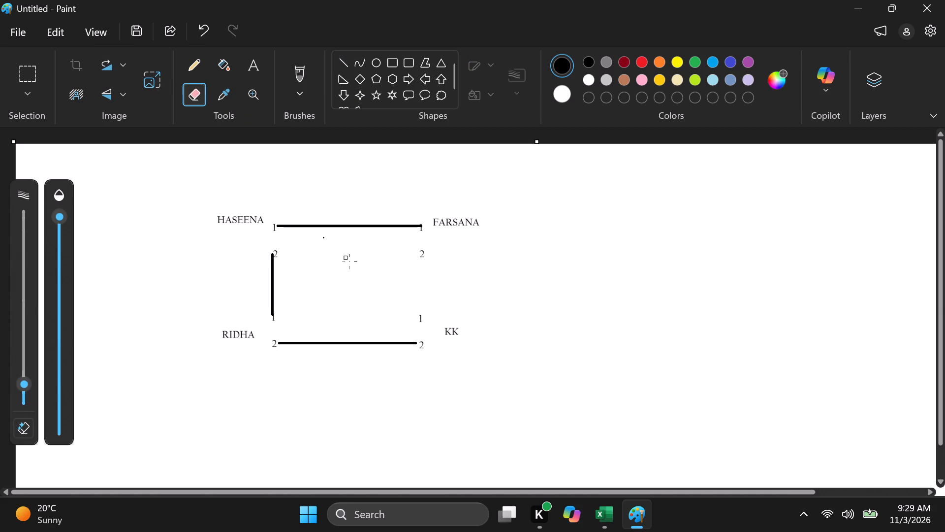
{"action": "double_click", "coordinate": [421, 321]}
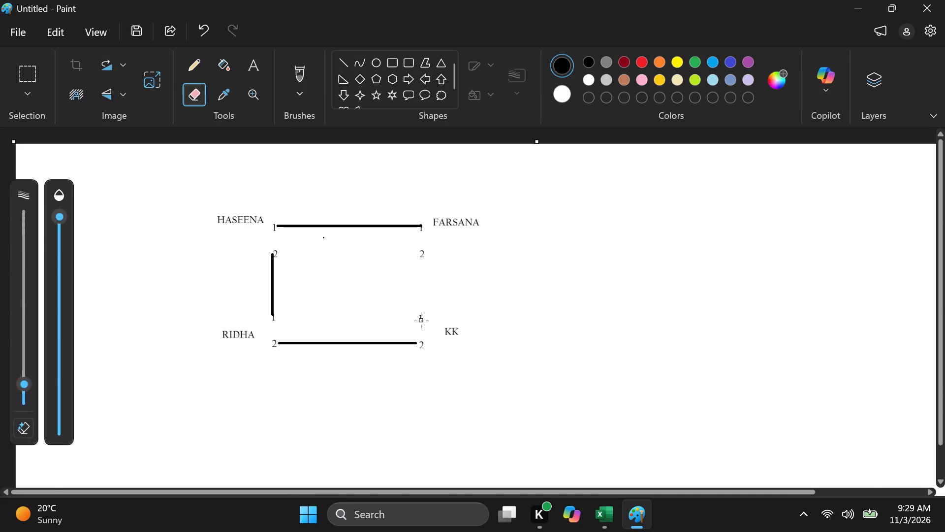
{"action": "triple_click", "coordinate": [421, 320]}
{"action": "double_click", "coordinate": [421, 316]}
{"action": "triple_click", "coordinate": [424, 256]}
{"action": "left_click", "coordinate": [423, 255]}
{"action": "left_click_drag", "start_coordinate": [422, 252], "coordinate": [421, 261]}
{"action": "left_click_drag", "start_coordinate": [421, 261], "coordinate": [406, 279]}
{"action": "double_click", "coordinate": [422, 343]}
{"action": "left_click_drag", "start_coordinate": [422, 347], "coordinate": [433, 314]}
{"action": "left_click_drag", "start_coordinate": [433, 314], "coordinate": [347, 74]}
{"action": "left_click_drag", "start_coordinate": [347, 74], "coordinate": [347, 68]}
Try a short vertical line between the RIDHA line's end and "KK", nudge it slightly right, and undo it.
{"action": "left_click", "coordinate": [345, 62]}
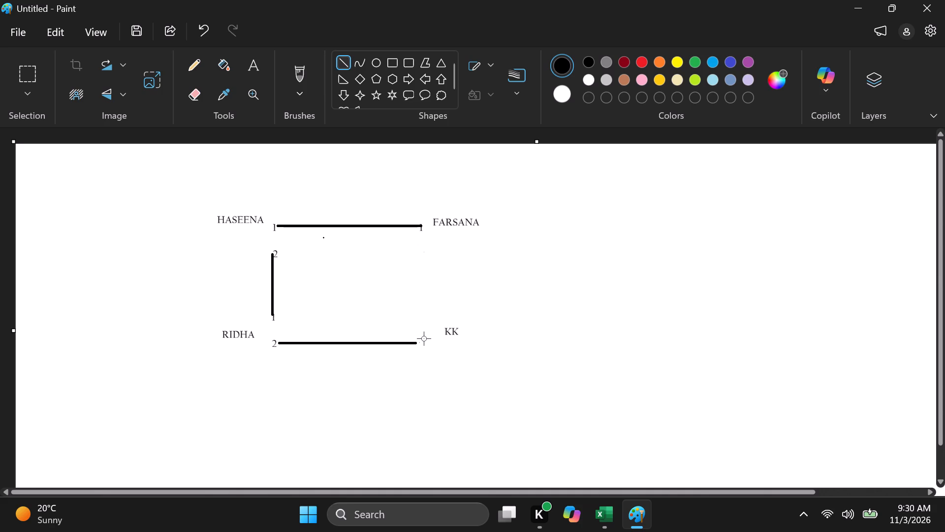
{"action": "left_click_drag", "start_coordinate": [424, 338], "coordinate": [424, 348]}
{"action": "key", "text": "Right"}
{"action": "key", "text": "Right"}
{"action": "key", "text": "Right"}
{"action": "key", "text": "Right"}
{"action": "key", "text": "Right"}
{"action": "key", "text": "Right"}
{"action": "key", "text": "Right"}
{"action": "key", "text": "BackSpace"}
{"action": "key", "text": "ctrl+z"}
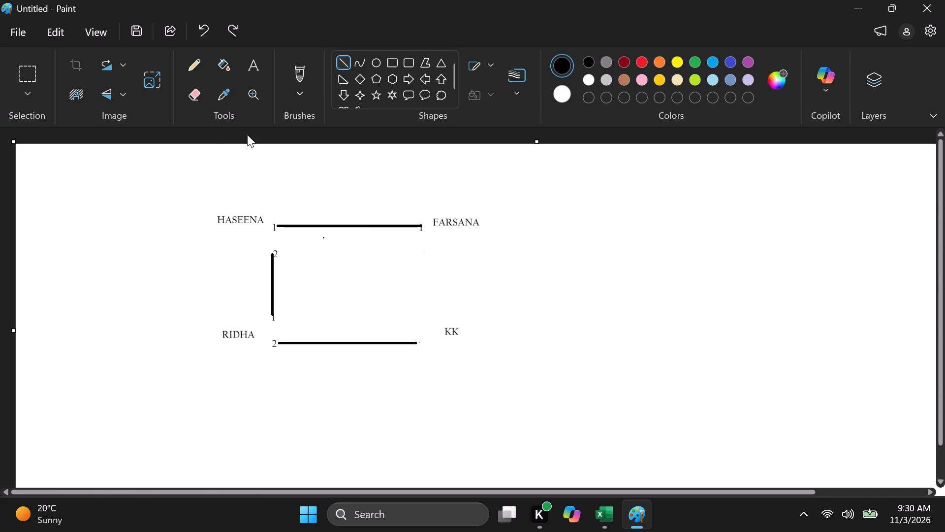
Erase the horizontal line running from the "2" beside "RIDHA" towards "KK", using a slightly larger eraser.
{"action": "left_click", "coordinate": [194, 96]}
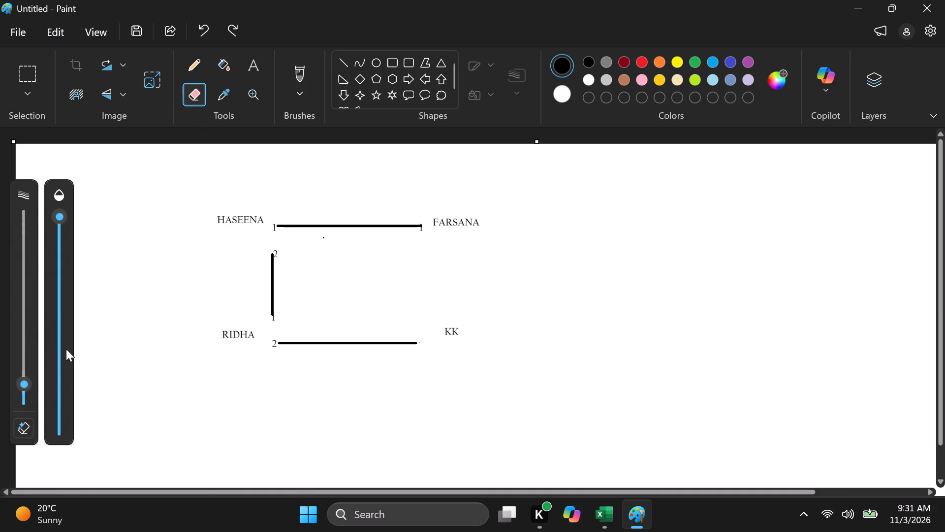
{"action": "left_click", "coordinate": [23, 367]}
{"action": "left_click_drag", "start_coordinate": [283, 342], "coordinate": [287, 344]}
{"action": "left_click_drag", "start_coordinate": [289, 344], "coordinate": [378, 343]}
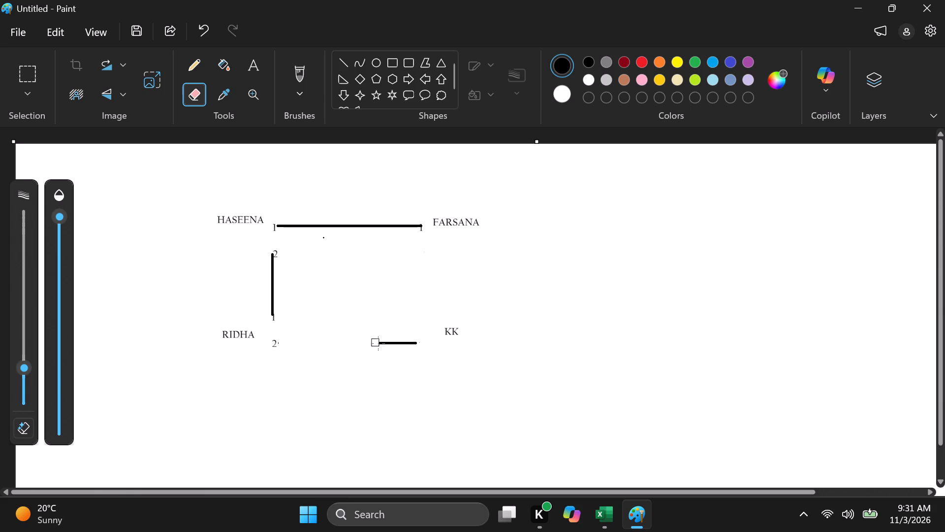
{"action": "left_click_drag", "start_coordinate": [378, 343], "coordinate": [419, 344]}
Add a text label "1" just left of "KK", shifted slightly up and right so it sits near the name.
{"action": "left_click", "coordinate": [253, 60]}
{"action": "left_click", "coordinate": [419, 335]}
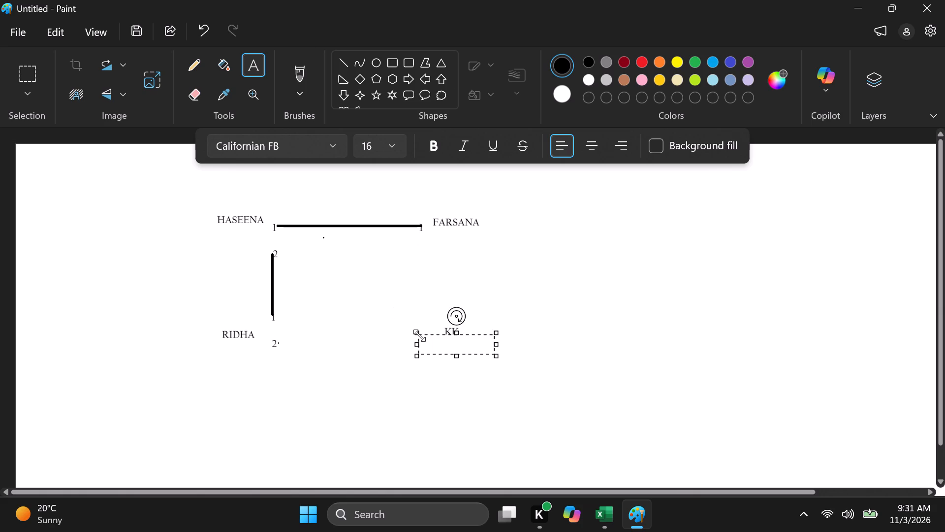
{"action": "key", "text": "F1"}
{"action": "key", "text": "1"}
{"action": "left_click_drag", "start_coordinate": [448, 333], "coordinate": [448, 332]}
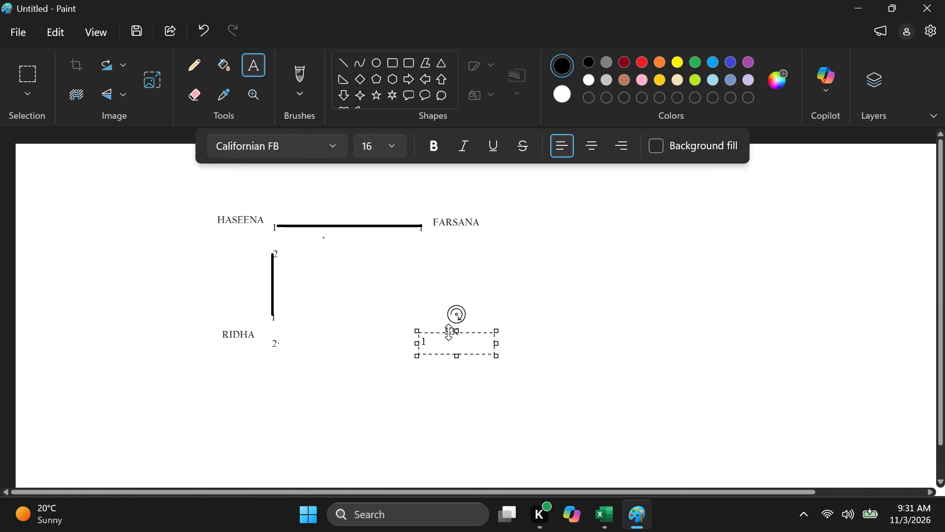
{"action": "left_click_drag", "start_coordinate": [448, 332], "coordinate": [457, 328]}
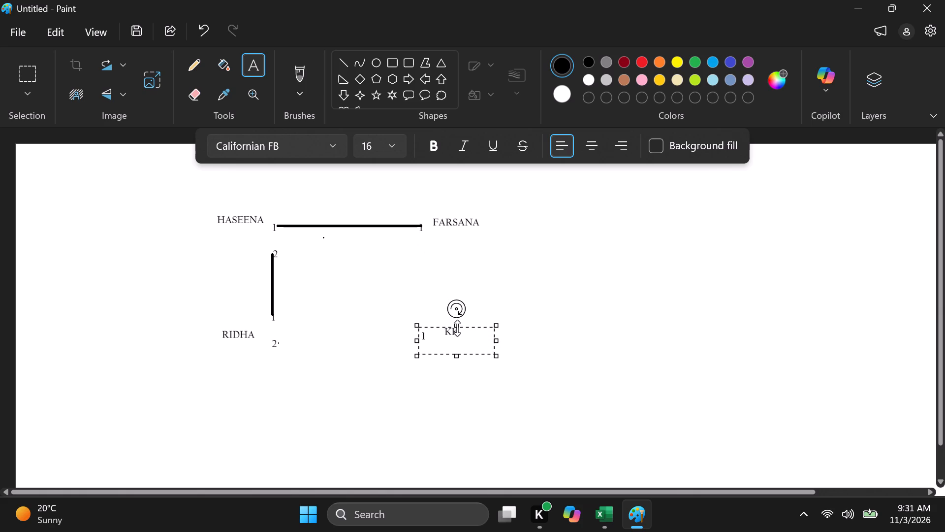
{"action": "left_click_drag", "start_coordinate": [457, 328], "coordinate": [460, 320]}
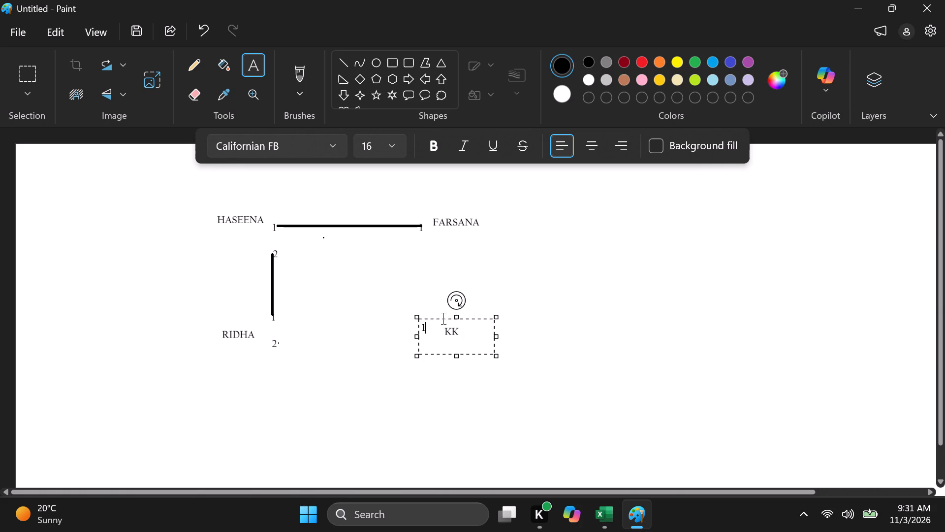
{"action": "left_click_drag", "start_coordinate": [415, 318], "coordinate": [421, 321]}
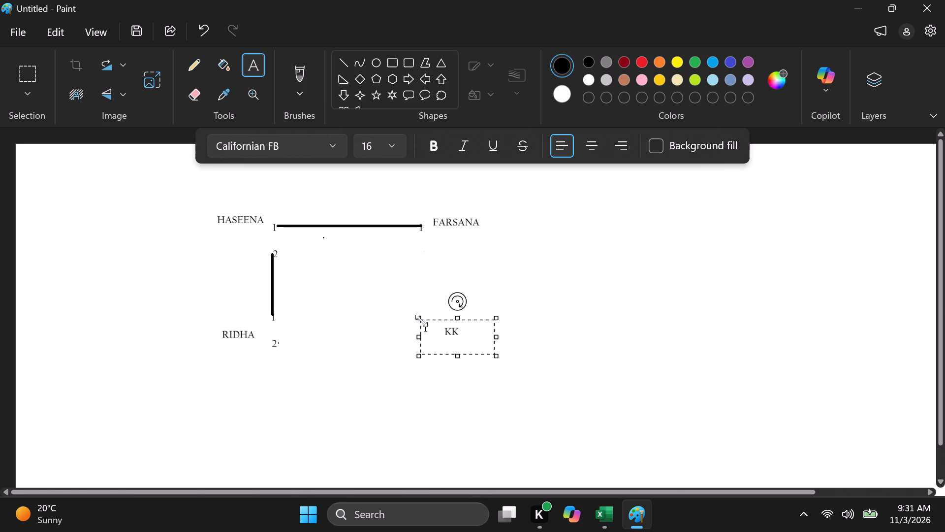
{"action": "left_click_drag", "start_coordinate": [421, 321], "coordinate": [425, 318]}
{"action": "left_click", "coordinate": [359, 320]}
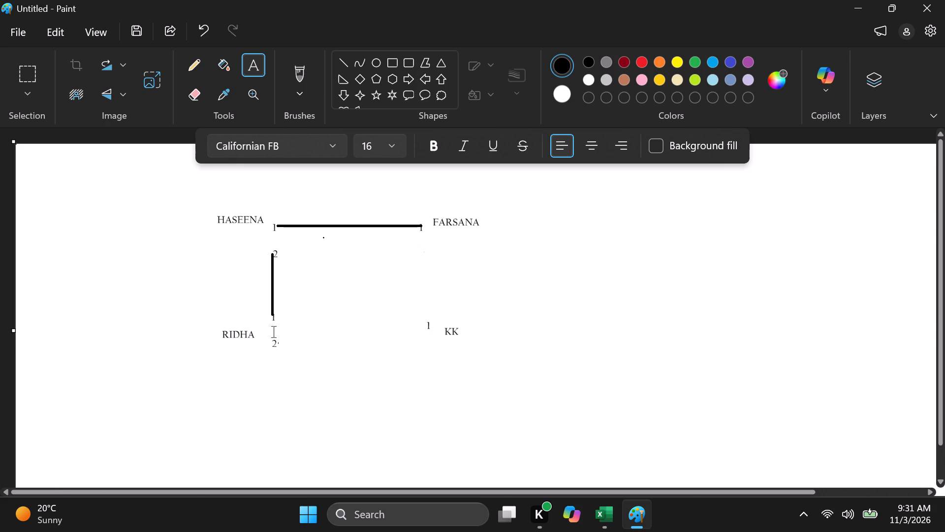
Draw a straight line from the "2" beside "RIDHA" to the "1" beside "KK" and place it.
{"action": "left_click", "coordinate": [343, 62]}
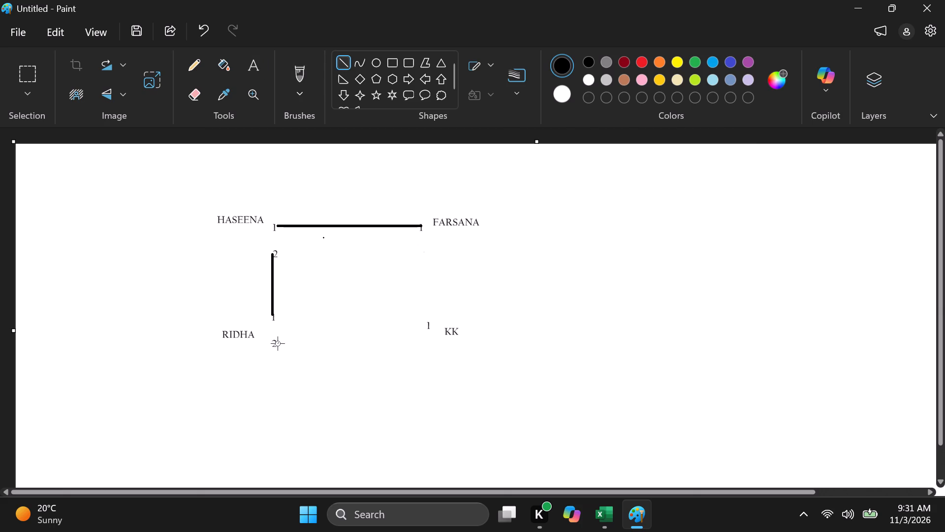
{"action": "left_click_drag", "start_coordinate": [278, 344], "coordinate": [388, 327]}
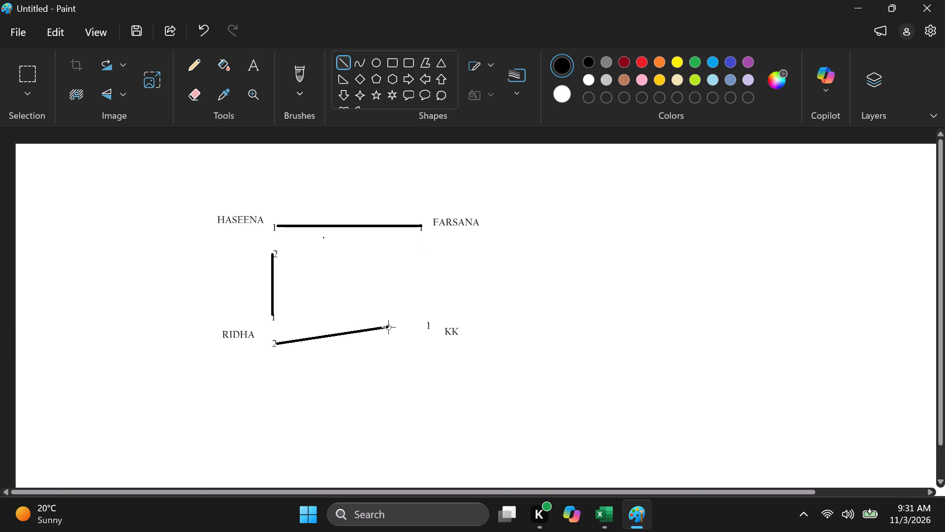
{"action": "left_click_drag", "start_coordinate": [388, 327], "coordinate": [424, 327]}
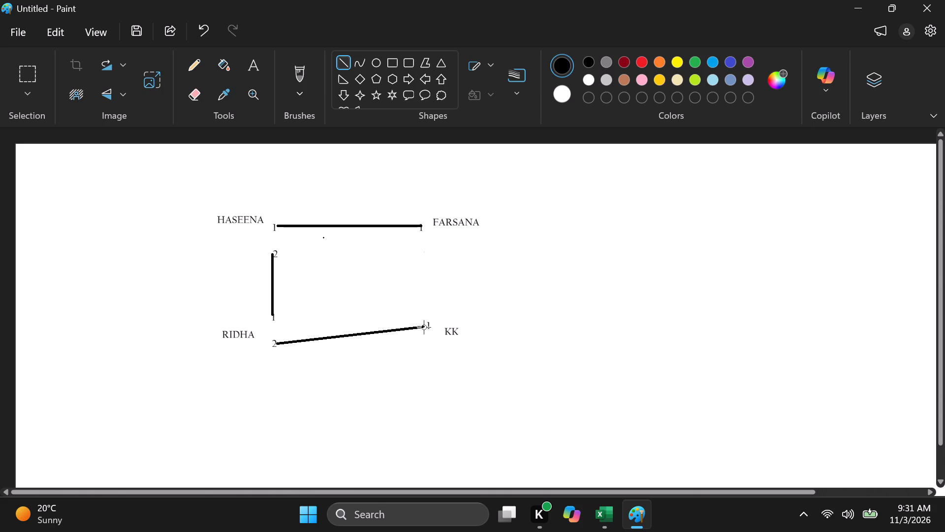
{"action": "left_click_drag", "start_coordinate": [424, 327], "coordinate": [425, 327]}
{"action": "left_click", "coordinate": [425, 327]}
{"action": "left_click", "coordinate": [567, 224]}
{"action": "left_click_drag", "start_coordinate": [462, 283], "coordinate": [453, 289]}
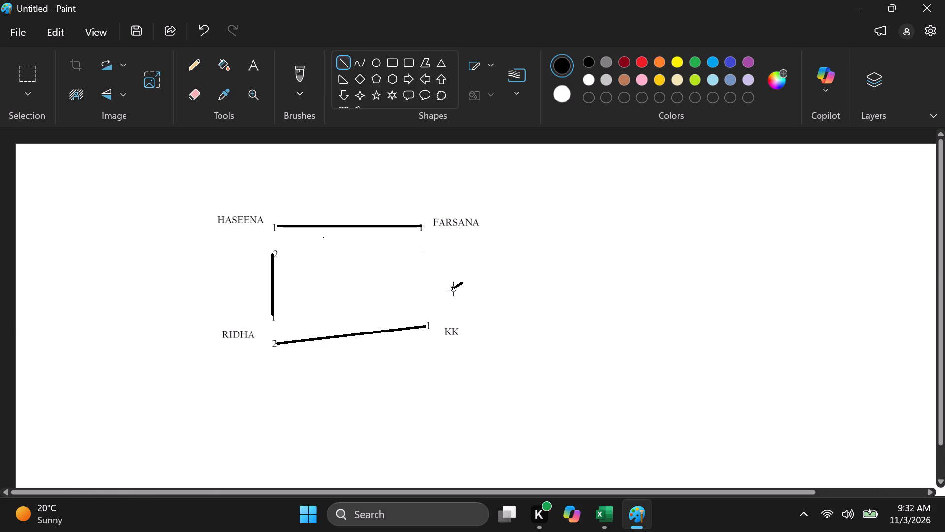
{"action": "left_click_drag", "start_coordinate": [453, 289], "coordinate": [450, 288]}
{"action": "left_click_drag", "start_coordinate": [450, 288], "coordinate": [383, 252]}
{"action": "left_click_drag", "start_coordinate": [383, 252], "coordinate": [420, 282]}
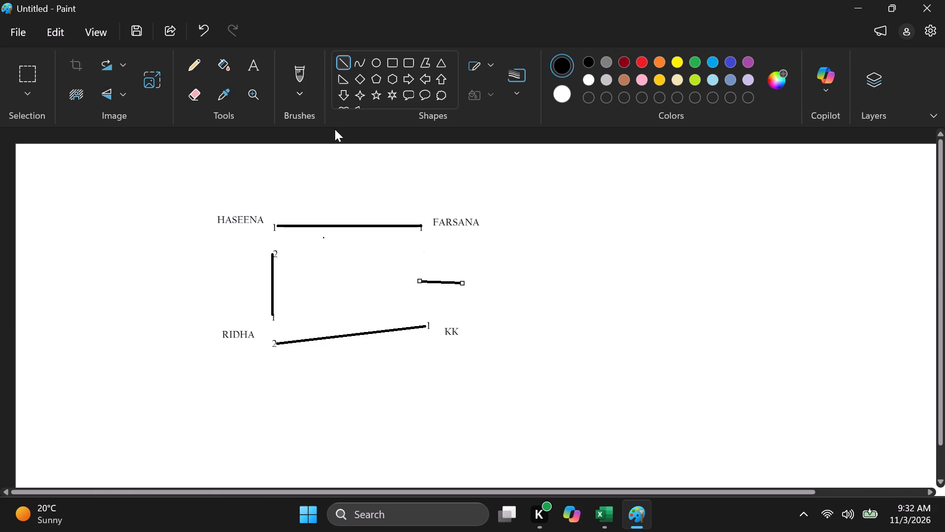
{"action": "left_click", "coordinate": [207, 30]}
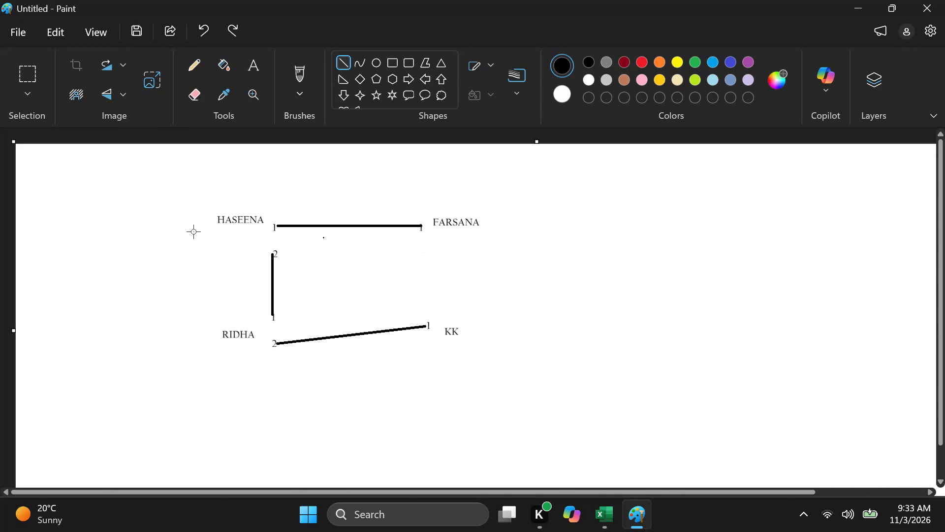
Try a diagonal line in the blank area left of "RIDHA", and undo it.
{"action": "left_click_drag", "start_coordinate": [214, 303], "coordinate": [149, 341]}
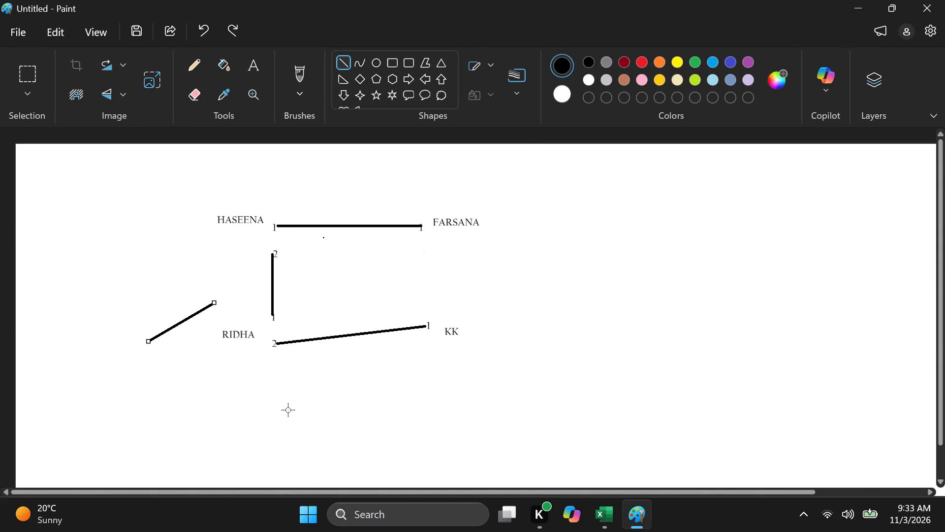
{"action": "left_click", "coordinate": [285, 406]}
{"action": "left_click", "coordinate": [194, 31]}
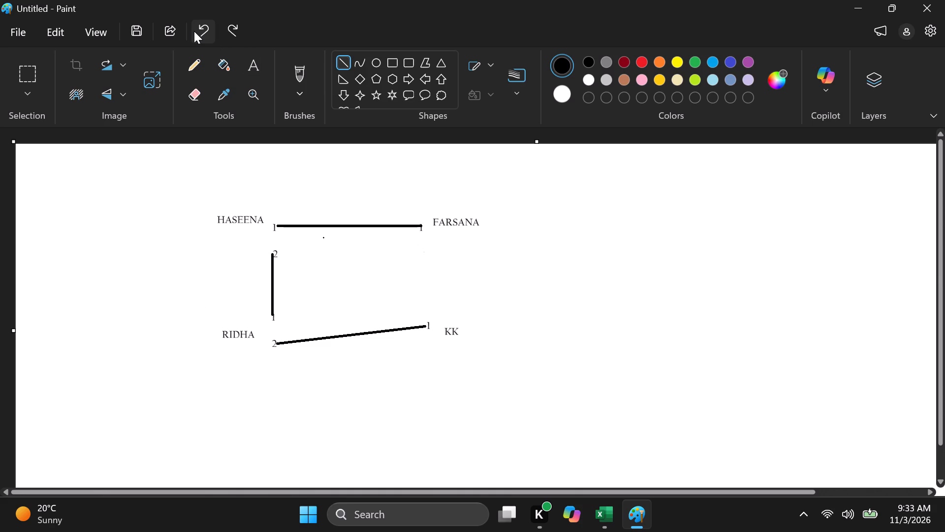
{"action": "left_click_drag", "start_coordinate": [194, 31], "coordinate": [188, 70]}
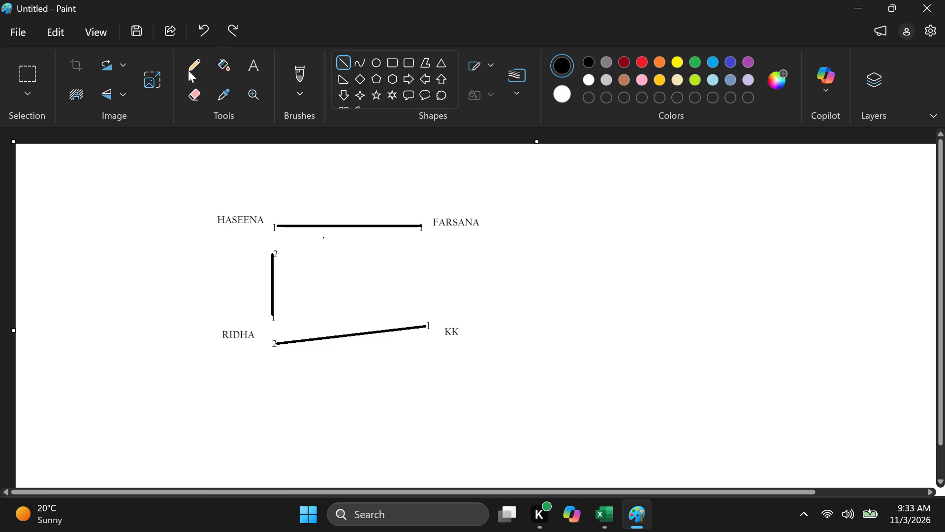
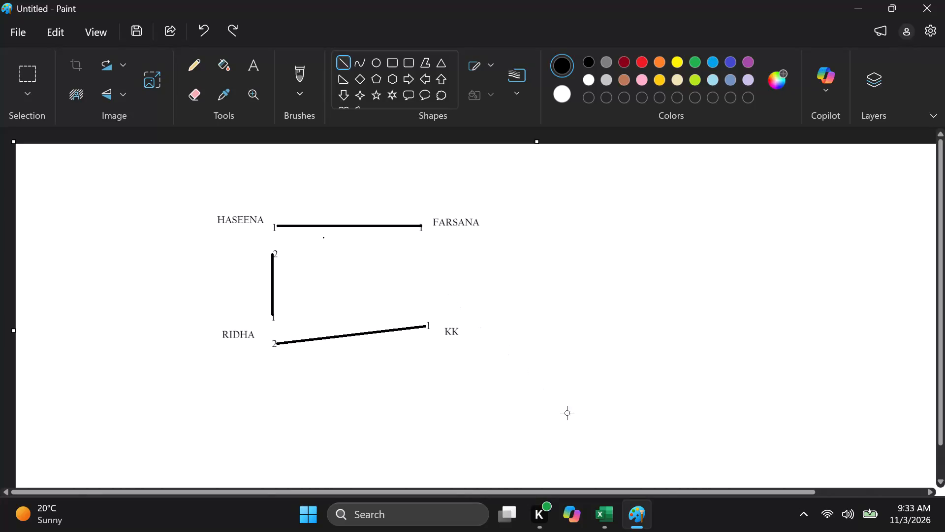
Switch to the member details workbook in Excel and replace the "total" header in E1 with "Pair".
{"action": "left_click", "coordinate": [602, 520]}
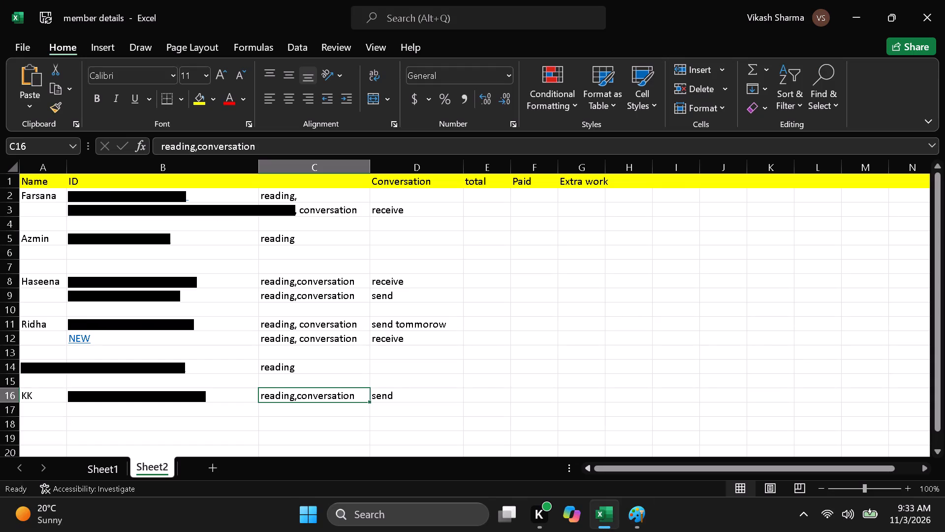
{"action": "left_click", "coordinate": [486, 183]}
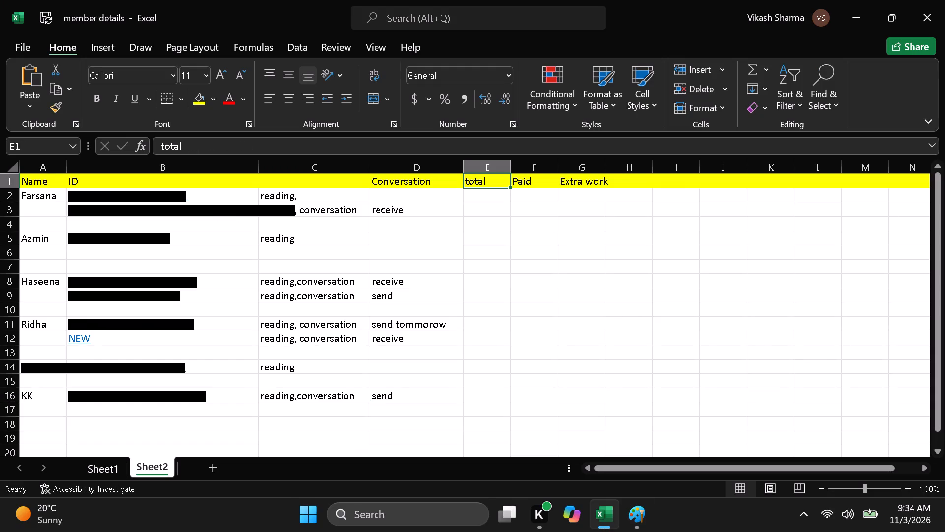
{"action": "key", "text": "BackSpace"}
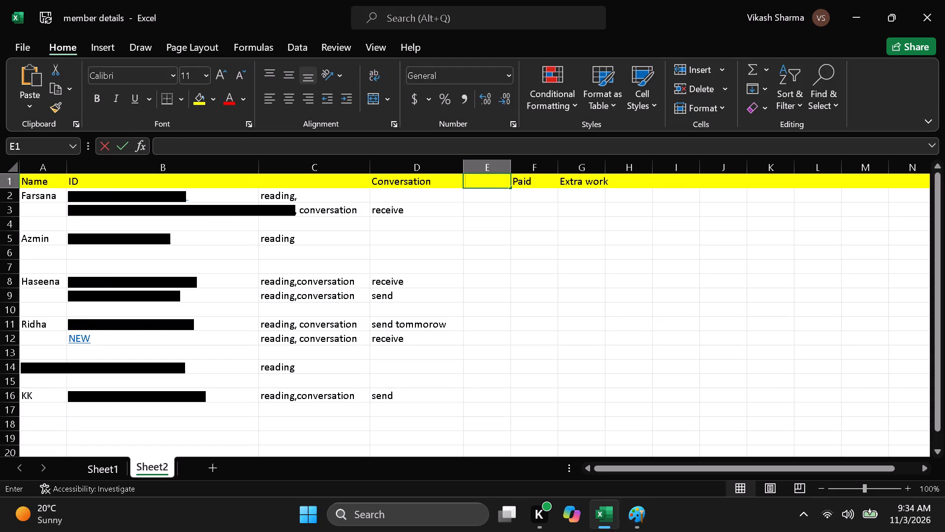
{"action": "right_click", "coordinate": [486, 183]}
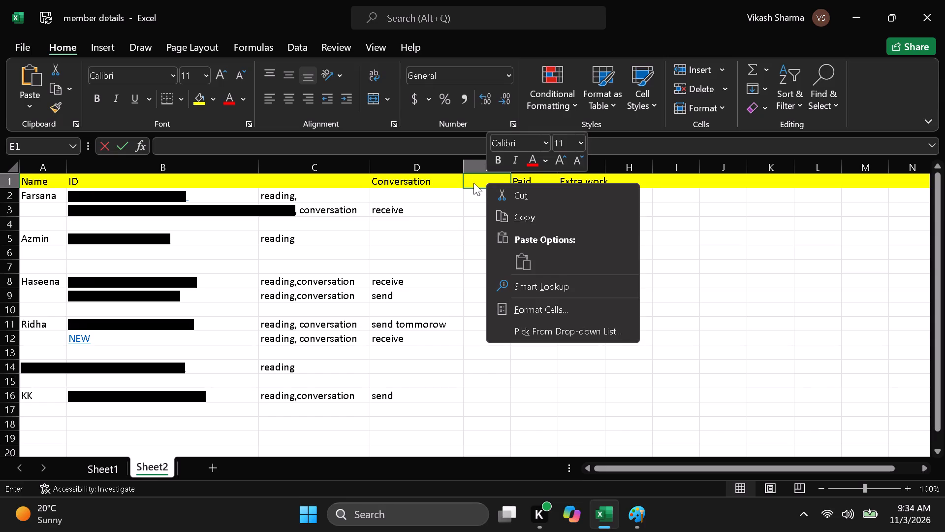
{"action": "double_click", "coordinate": [473, 183]}
{"action": "key", "text": "p"}
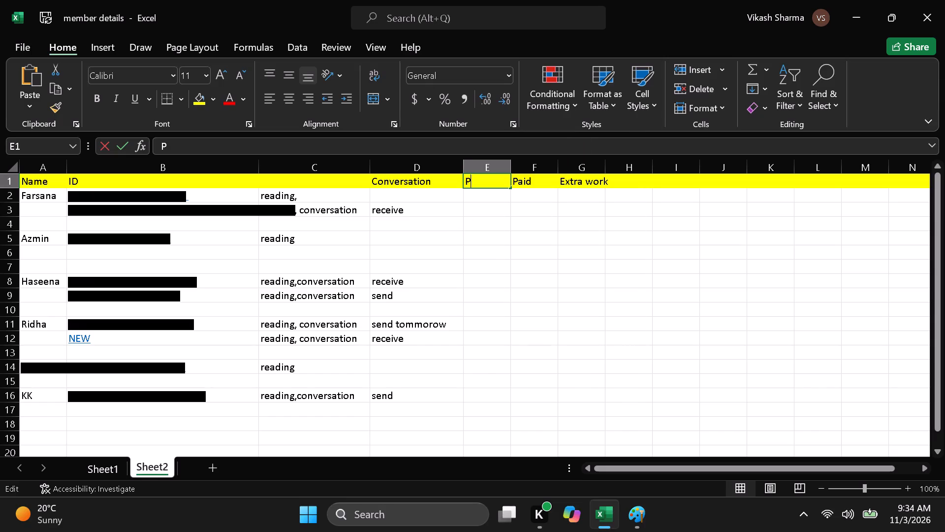
{"action": "type", "text": "AIR"}
{"action": "key", "text": "BackSpace"}
{"action": "key", "text": "BackSpace"}
{"action": "key", "text": "BackSpace"}
{"action": "type", "text": "air"}
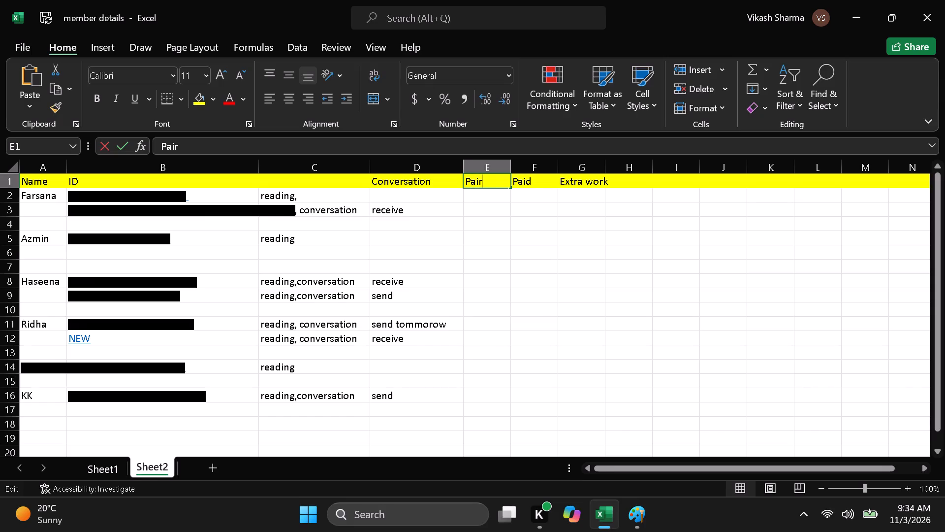
Enter "Haseena" as the pair for Farsana's conversation row, in E3.
{"action": "left_click", "coordinate": [479, 209]}
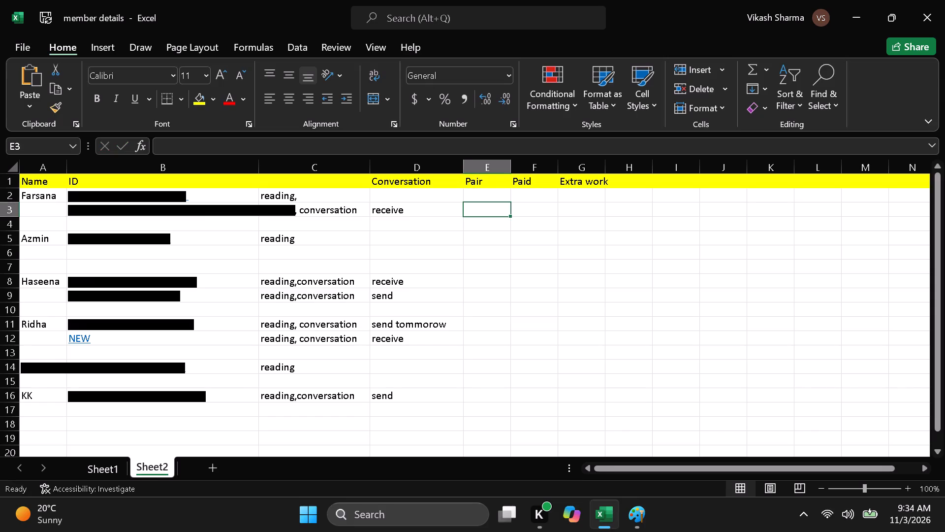
{"action": "key", "text": "h"}
{"action": "key", "text": "BackSpace"}
{"action": "key", "text": "h"}
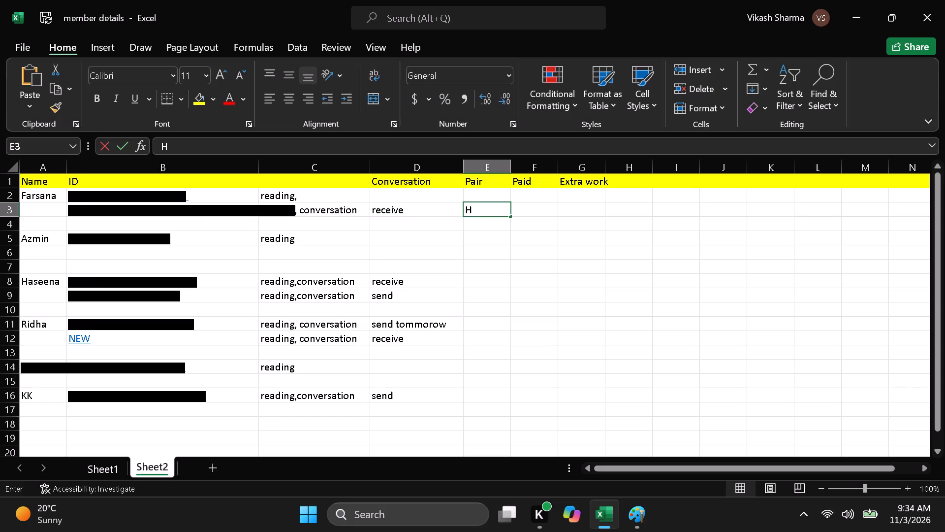
{"action": "type", "text": "aseena"}
Enter "Farshana" as the pair for Haseena's receive row, in E8.
{"action": "left_click", "coordinate": [470, 284]}
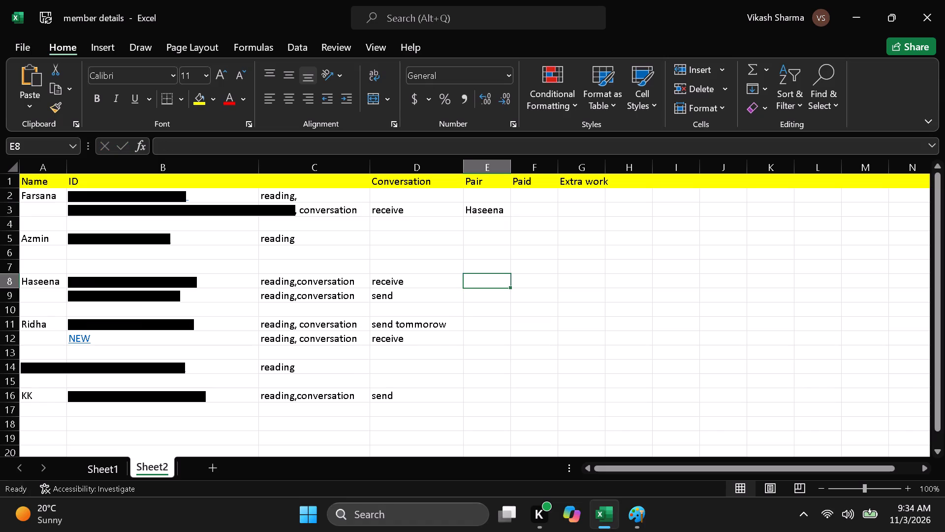
{"action": "type", "text": "far"}
{"action": "key", "text": "BackSpace"}
{"action": "key", "text": "BackSpace"}
{"action": "key", "text": "BackSpace"}
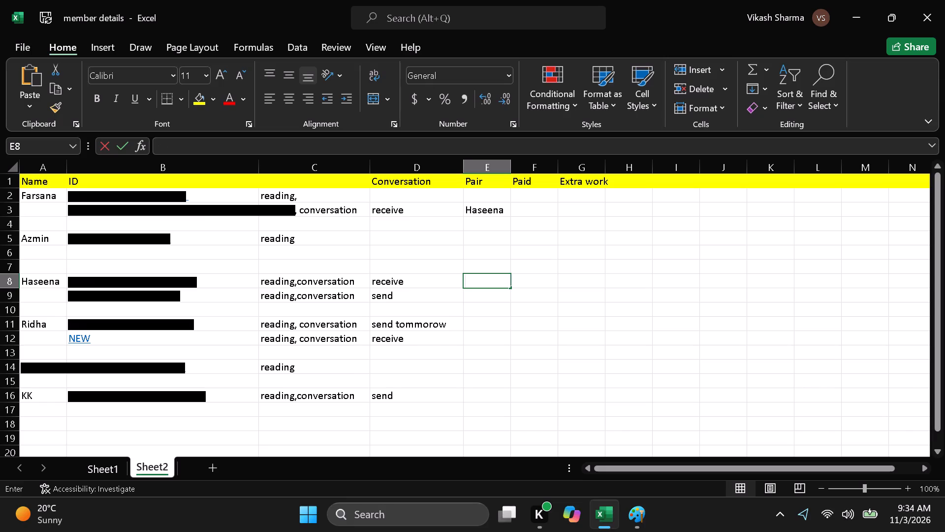
{"action": "key", "text": "f"}
{"action": "type", "text": "arshana"}
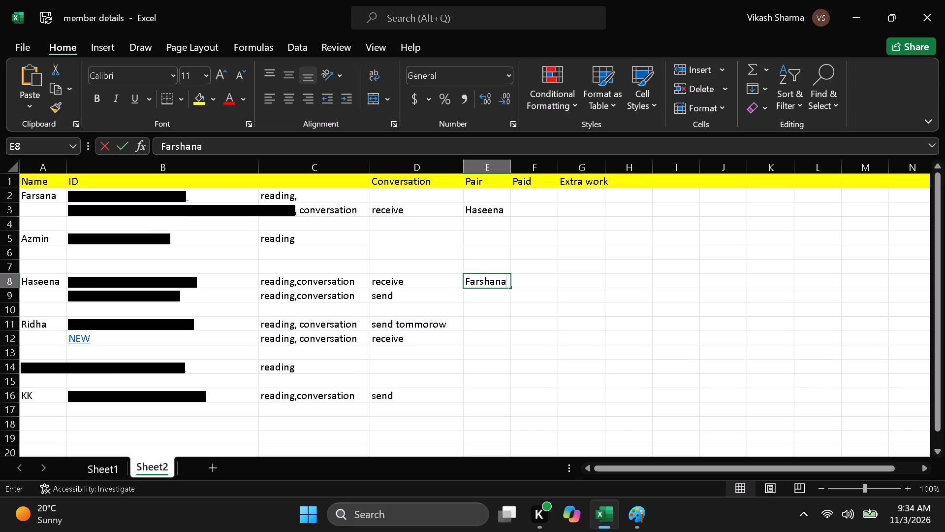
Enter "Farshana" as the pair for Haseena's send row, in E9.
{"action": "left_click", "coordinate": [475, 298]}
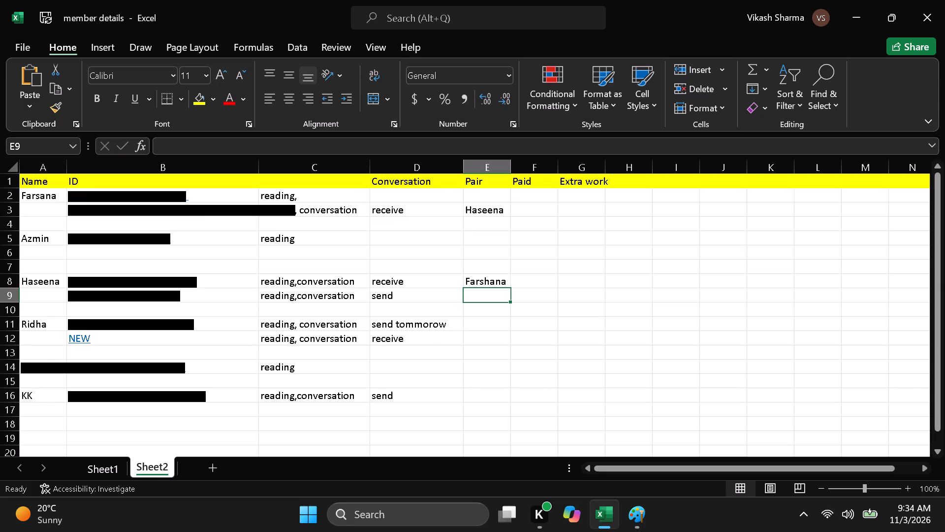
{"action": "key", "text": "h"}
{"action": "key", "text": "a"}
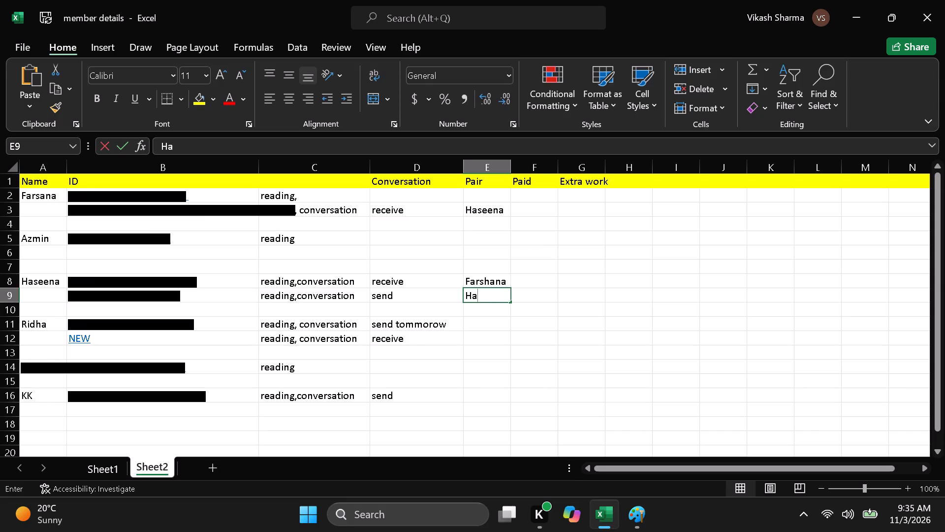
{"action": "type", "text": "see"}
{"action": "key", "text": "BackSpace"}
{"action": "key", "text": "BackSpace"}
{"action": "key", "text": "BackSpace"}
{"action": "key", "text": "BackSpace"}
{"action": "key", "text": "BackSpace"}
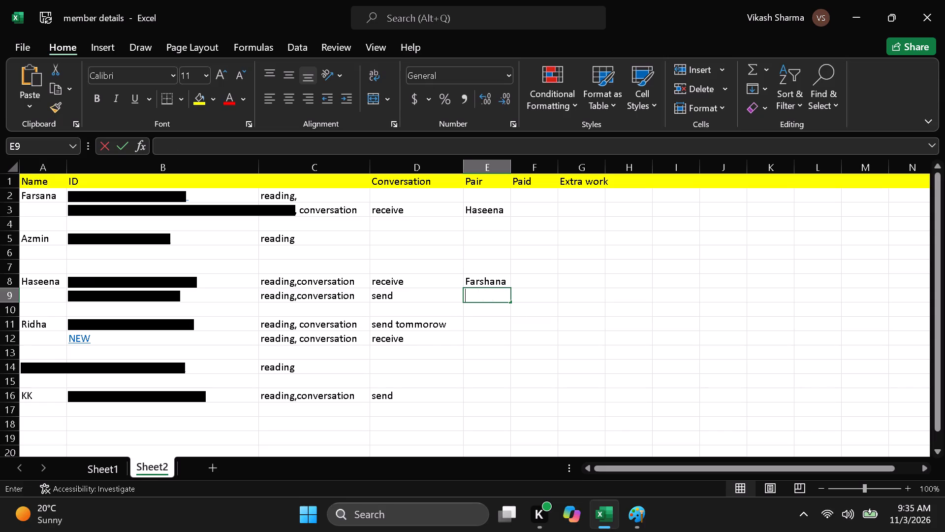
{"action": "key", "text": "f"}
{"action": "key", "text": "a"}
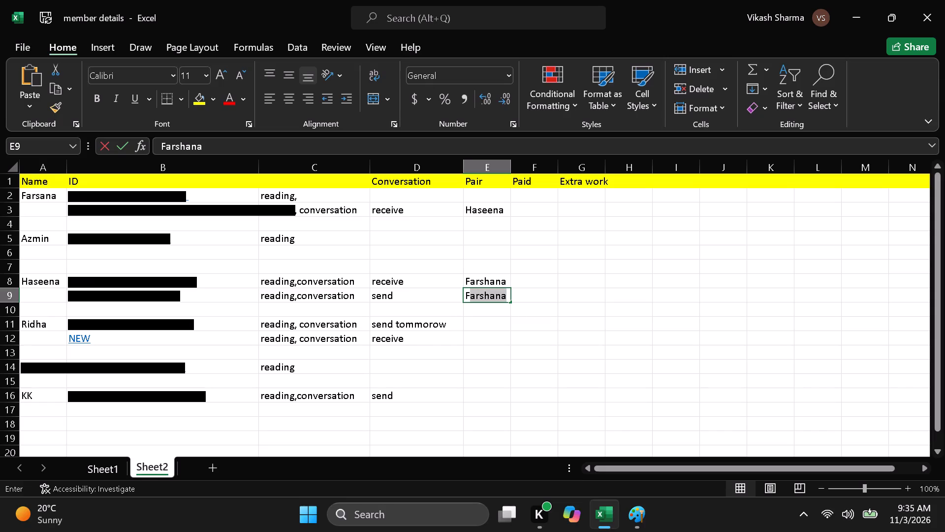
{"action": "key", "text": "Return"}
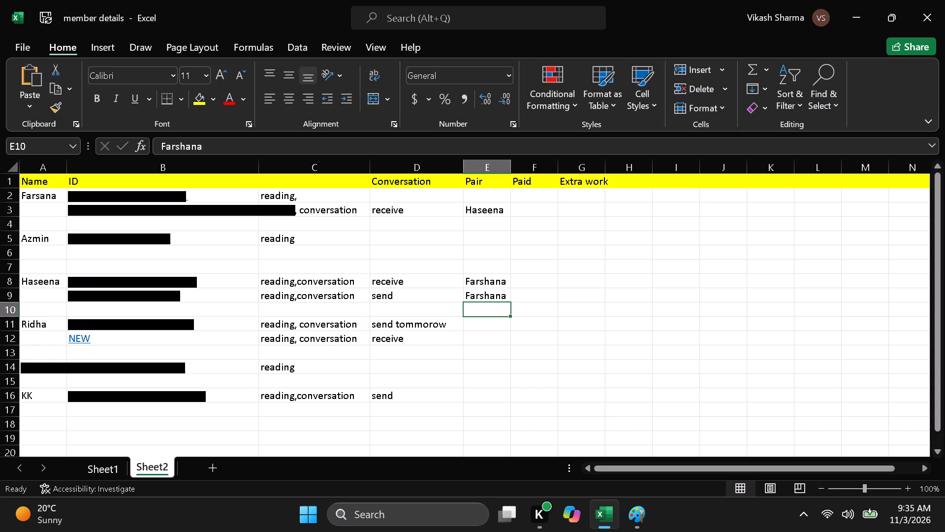
Enter "Haseena" as the pair for Ridha's "send tommorow" row, in E11.
{"action": "left_click", "coordinate": [481, 330]}
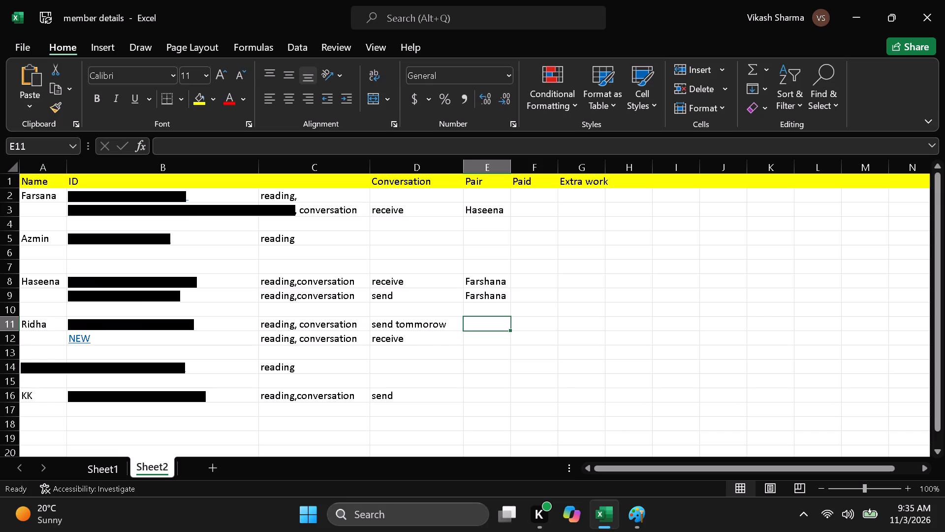
{"action": "key", "text": "h"}
{"action": "key", "text": "BackSpace"}
{"action": "key", "text": "h"}
{"action": "type", "text": "as"}
{"action": "type", "text": "ee"}
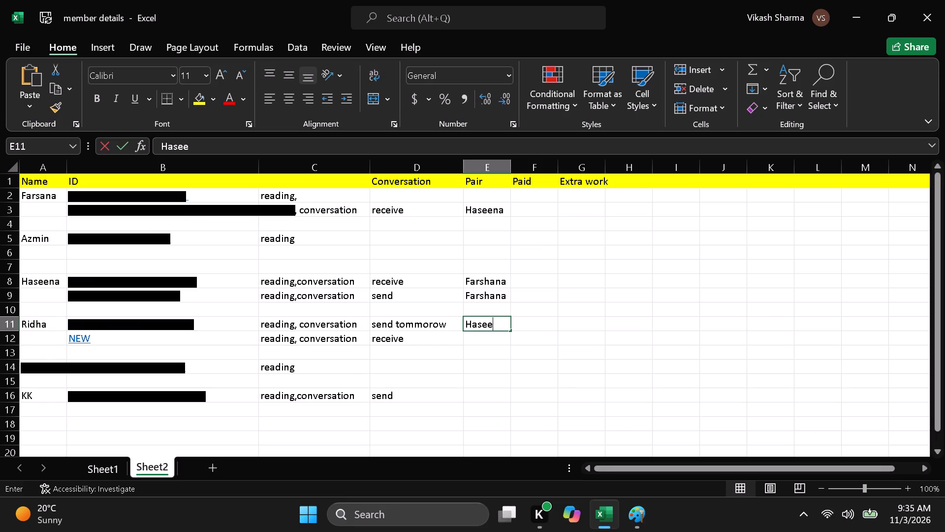
{"action": "type", "text": "na"}
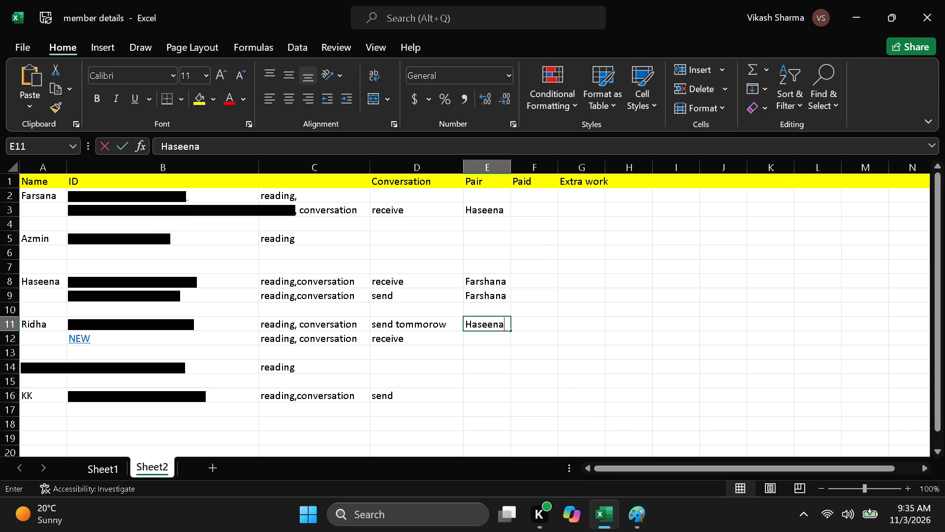
{"action": "left_click", "coordinate": [471, 342]}
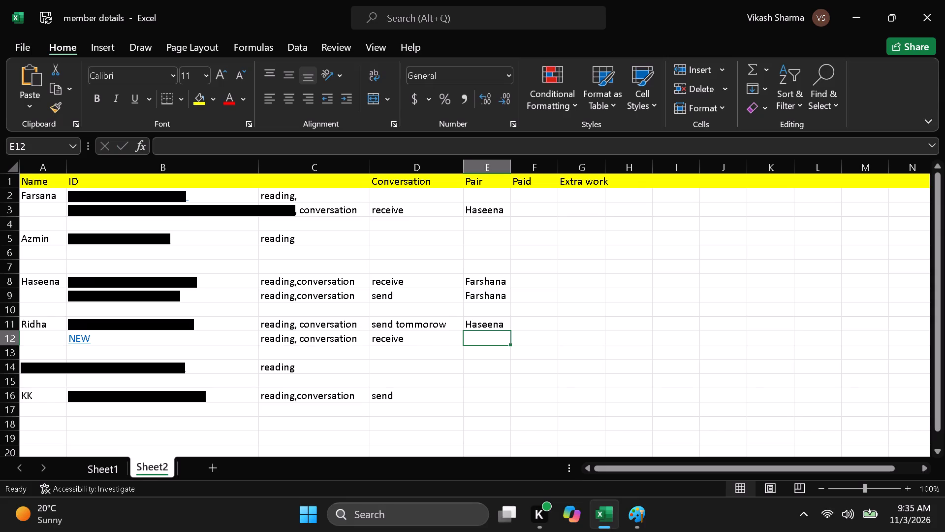
Replace the pair for Haseena's send row, in E9, with "Ridha".
{"action": "left_click", "coordinate": [487, 294]}
{"action": "key", "text": "BackSpace"}
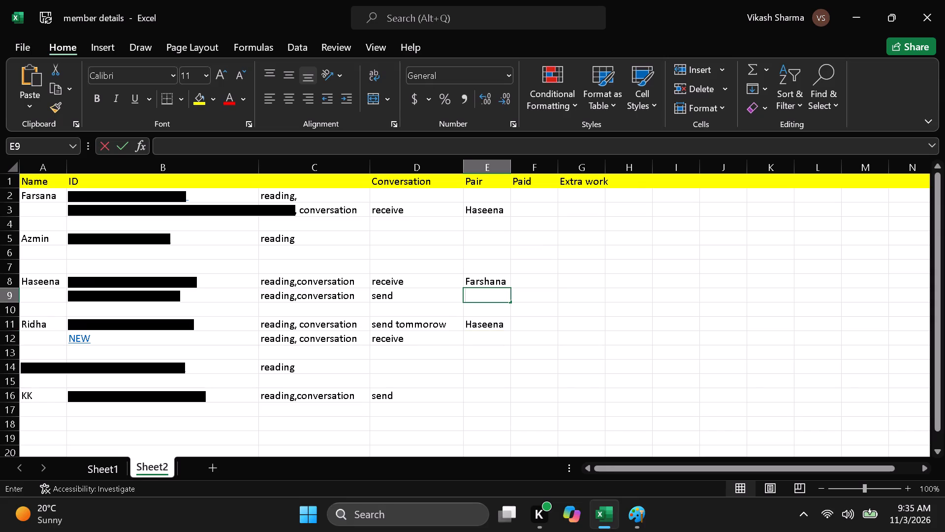
{"action": "key", "text": "r"}
{"action": "type", "text": "idha"}
Enter "KK" as the pair for Ridha's receive row, in E12.
{"action": "left_click", "coordinate": [480, 341]}
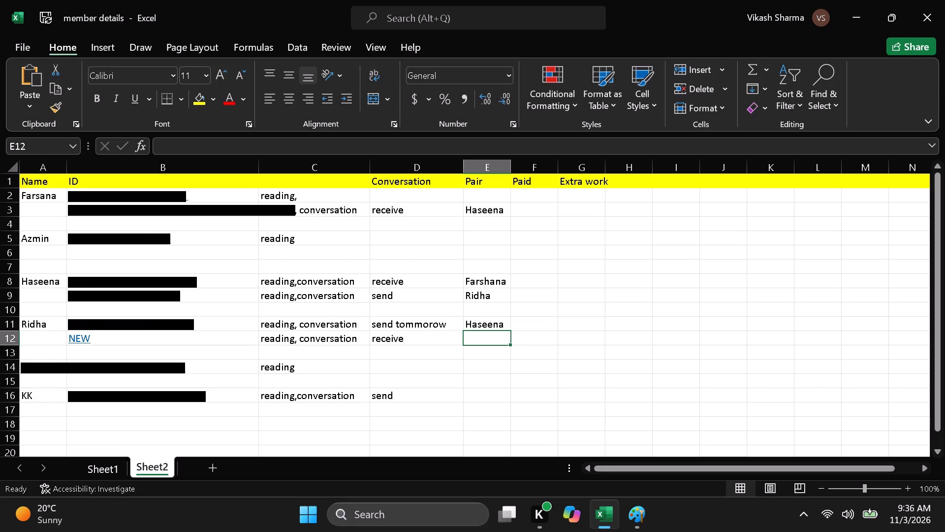
{"action": "type", "text": "KK"}
Enter "Ridha" as the pair for KK's send row, in E16.
{"action": "left_click", "coordinate": [484, 394]}
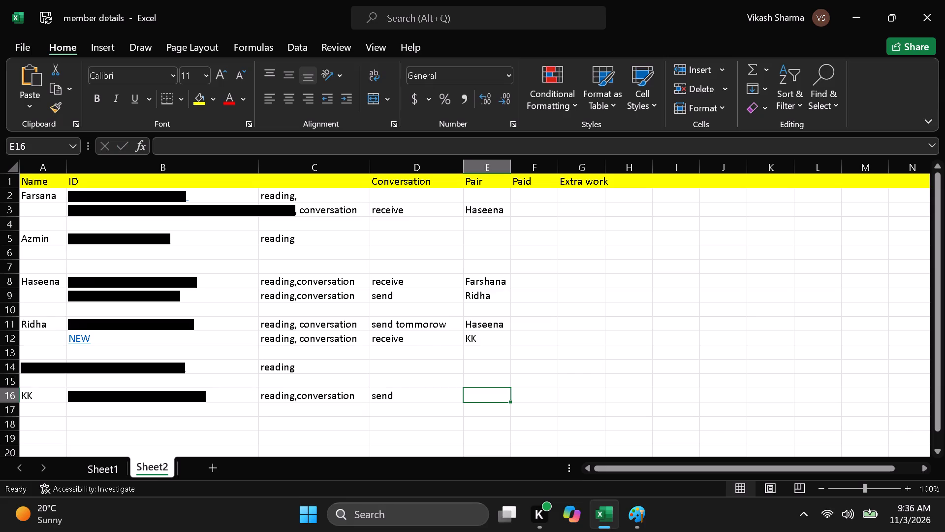
{"action": "key", "text": "r"}
{"action": "type", "text": "idha"}
{"action": "left_click", "coordinate": [565, 350]}
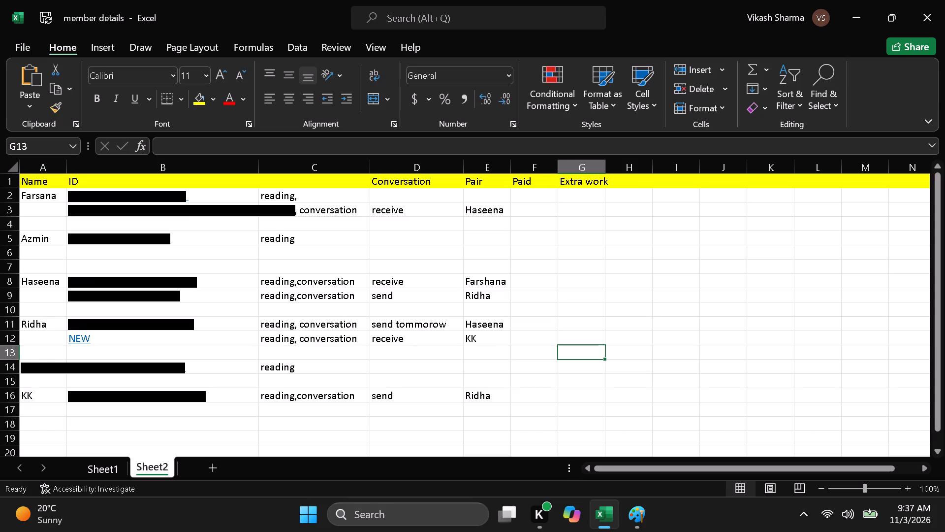
{"action": "left_click", "coordinate": [492, 186]}
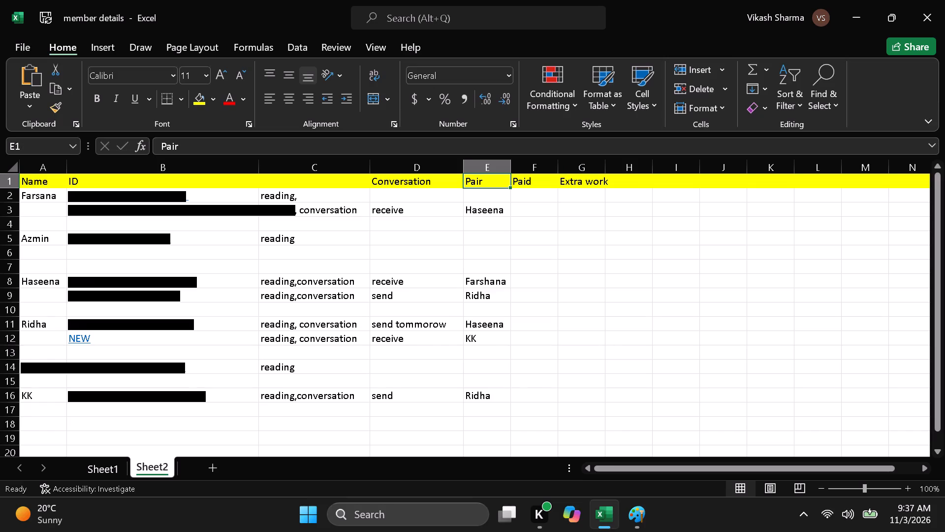
On Sheet1, replace the name in B9, the row with the conversation test pending, with "kk".
{"action": "left_click", "coordinate": [114, 467]}
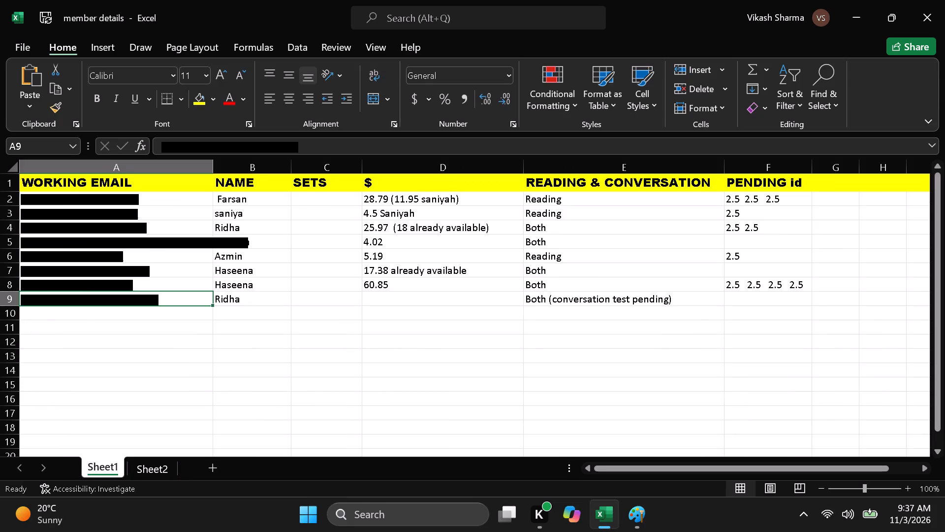
{"action": "left_click_drag", "start_coordinate": [444, 215], "coordinate": [451, 217]}
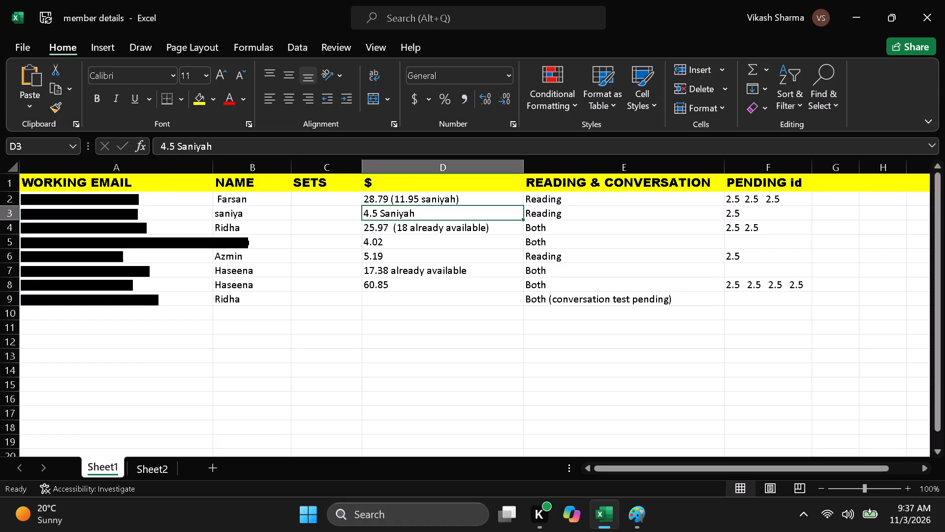
{"action": "left_click", "coordinate": [232, 299]}
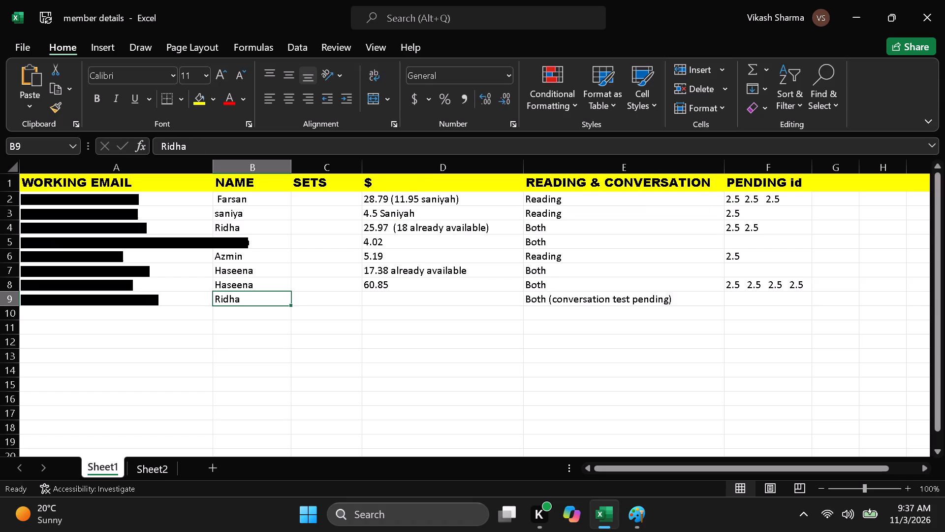
{"action": "double_click", "coordinate": [232, 299]}
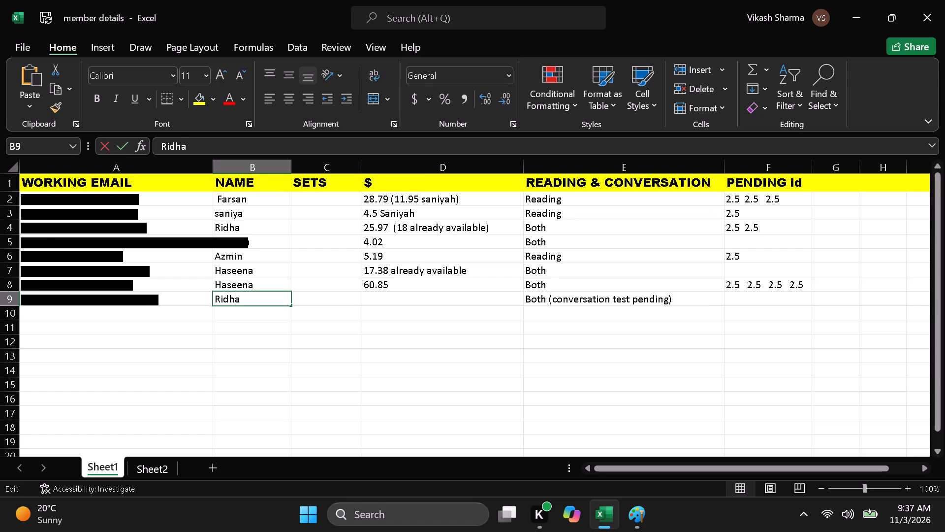
{"action": "left_click", "coordinate": [246, 303]}
{"action": "key", "text": "BackSpace"}
{"action": "key", "text": "BackSpace"}
{"action": "key", "text": "BackSpace"}
{"action": "key", "text": "BackSpace"}
{"action": "key", "text": "BackSpace"}
{"action": "type", "text": "kk"}
{"action": "left_click", "coordinate": [184, 348]}
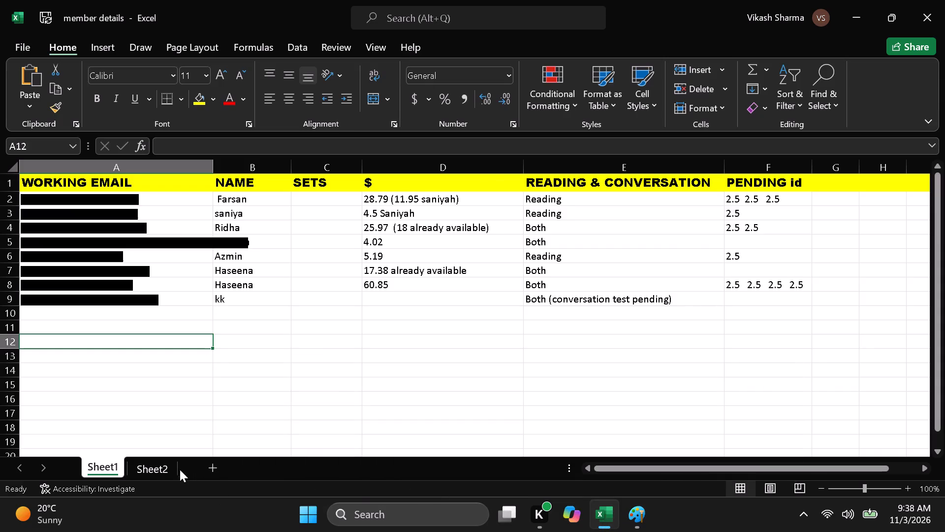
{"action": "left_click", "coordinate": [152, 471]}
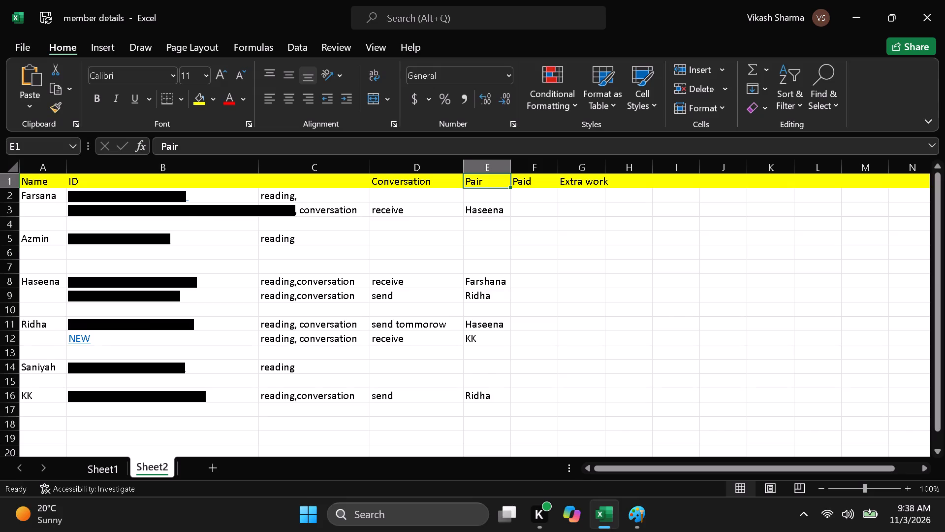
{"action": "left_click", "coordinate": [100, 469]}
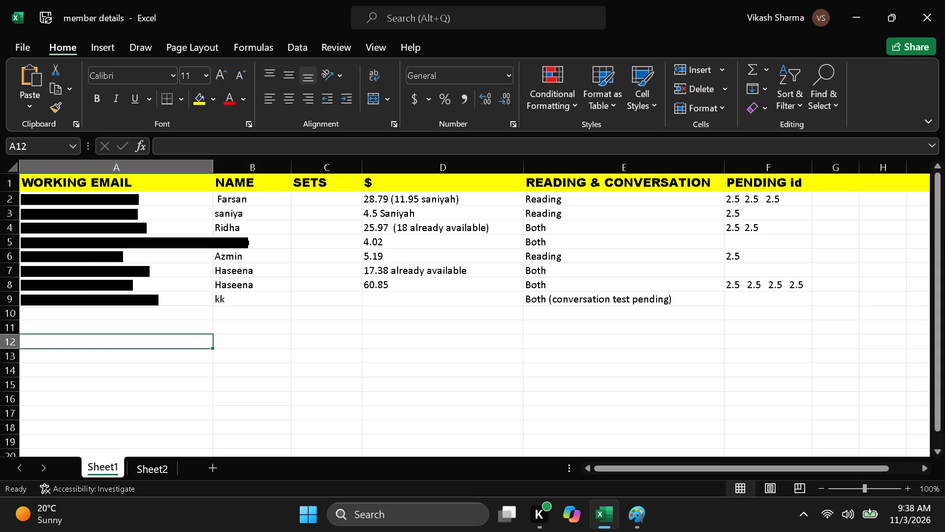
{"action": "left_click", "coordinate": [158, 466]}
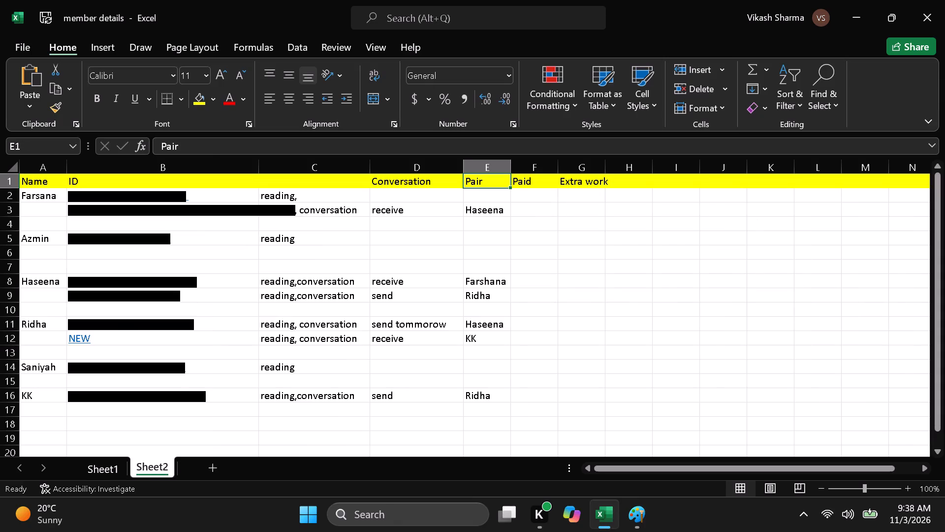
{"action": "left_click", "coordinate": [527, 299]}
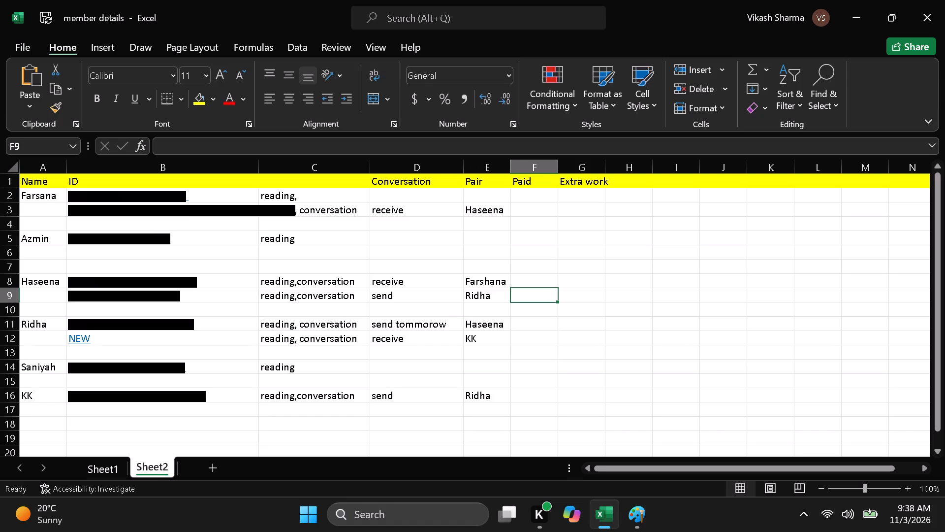